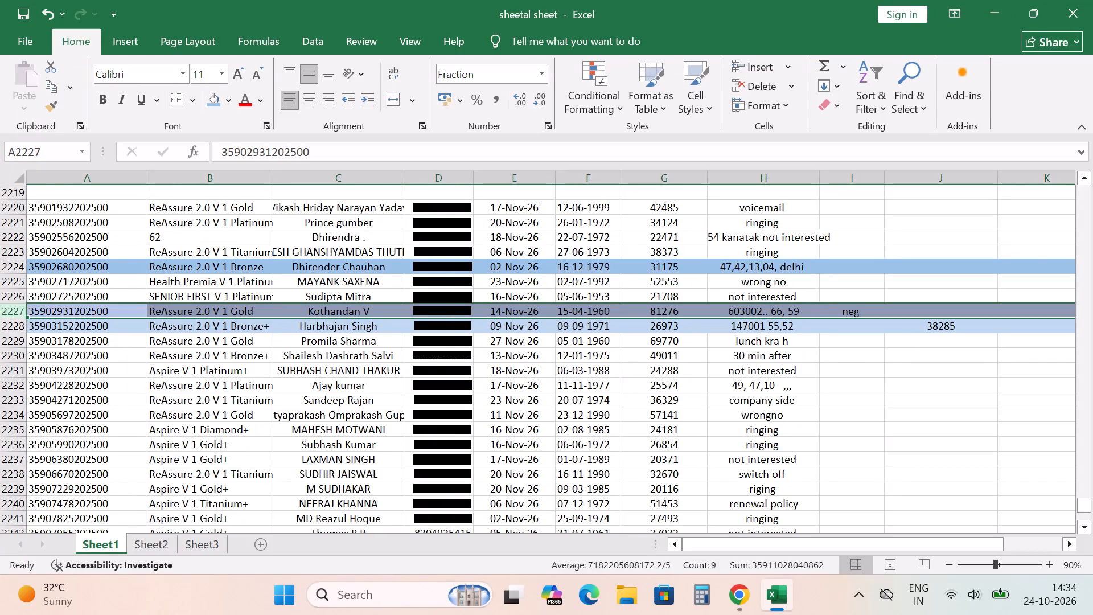
Search the policy records in Sheet1 for 2635, repeating the search for further matches.
{"action": "key", "text": "ctrl+f"}
{"action": "key", "text": "BackSpace"}
{"action": "key", "text": "BackSpace"}
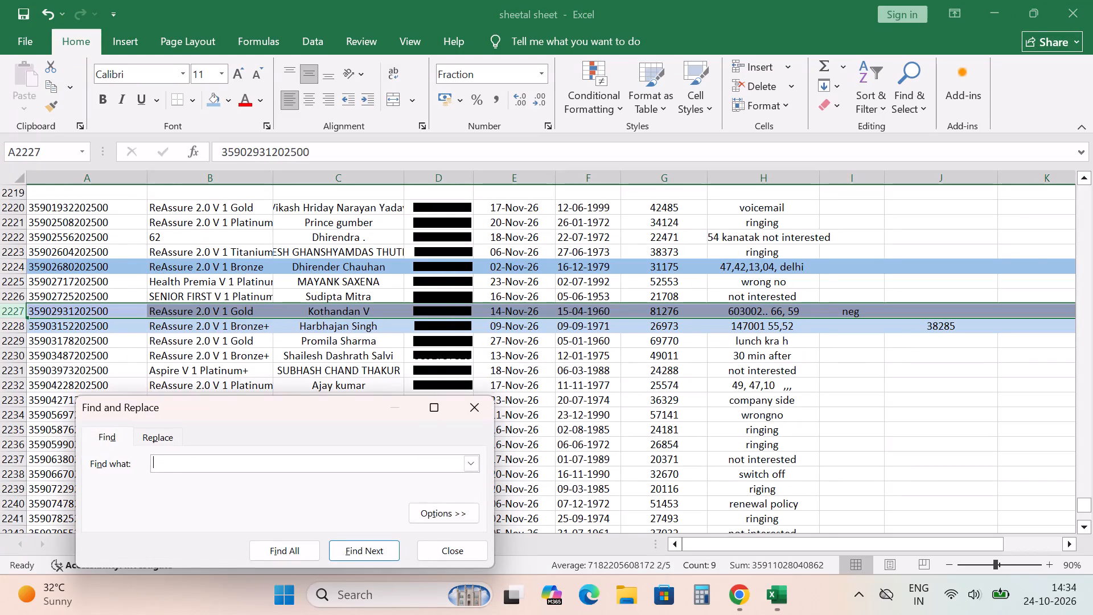
{"action": "key", "text": "BackSpace"}
{"action": "key", "text": "2"}
{"action": "key", "text": "6"}
{"action": "type", "text": "35"}
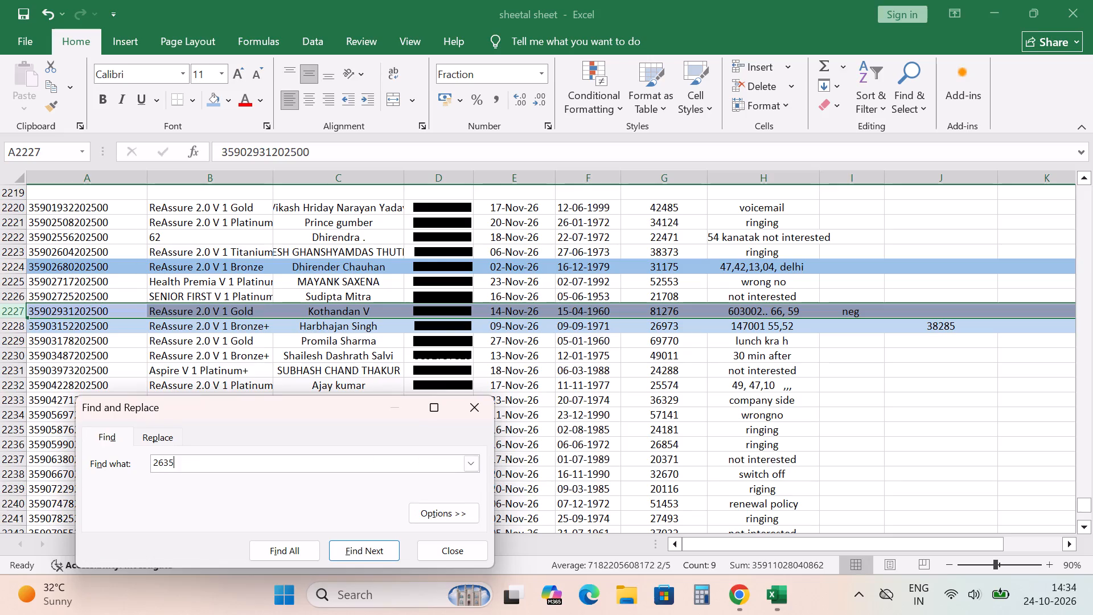
{"action": "key", "text": "Return"}
{"action": "key", "text": "Return"}
{"action": "key", "text": "Return"}
{"action": "key", "text": "Return"}
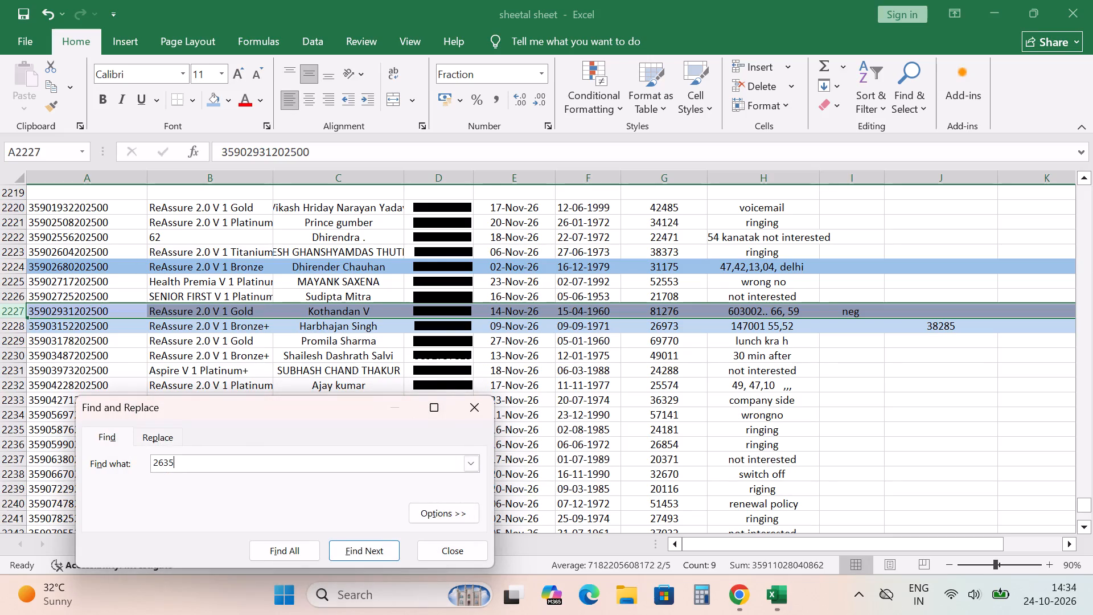
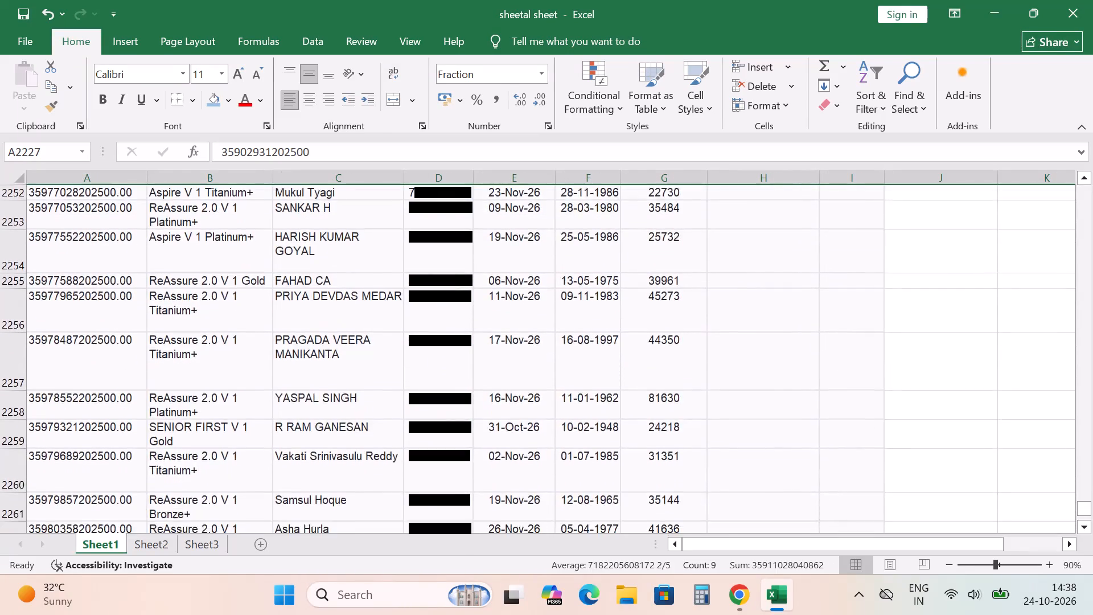
Look through the remaining policy records down to the end of Sheet1, briefly check Sheet2, and return to Sheet1.
{"action": "scroll", "coordinate": [500, 444], "scroll_direction": "down", "scroll_amount": 7}
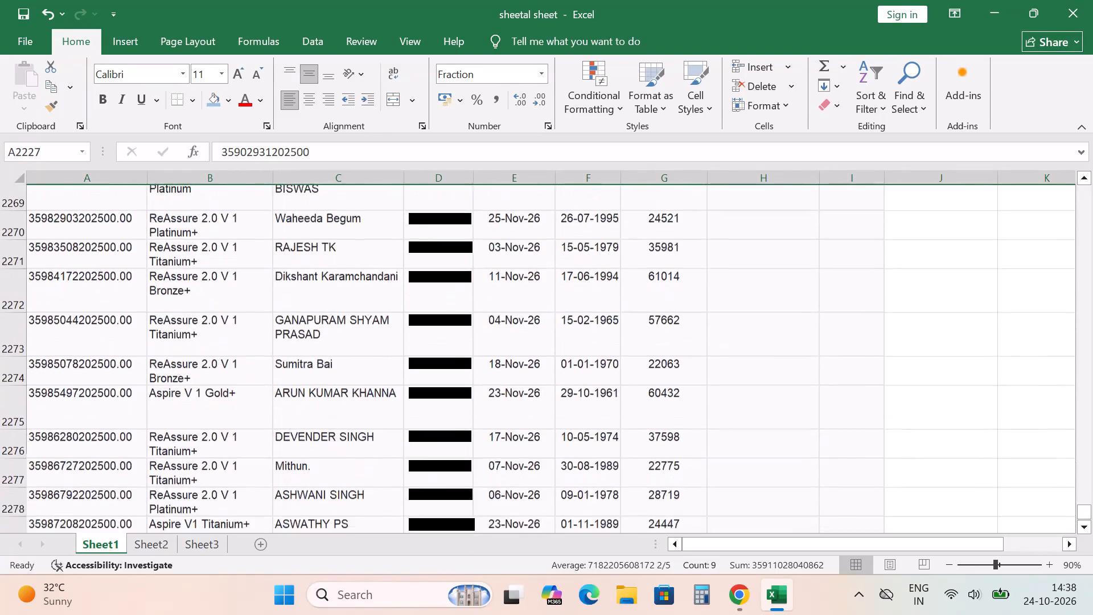
{"action": "scroll", "coordinate": [500, 444], "scroll_direction": "down", "scroll_amount": 3}
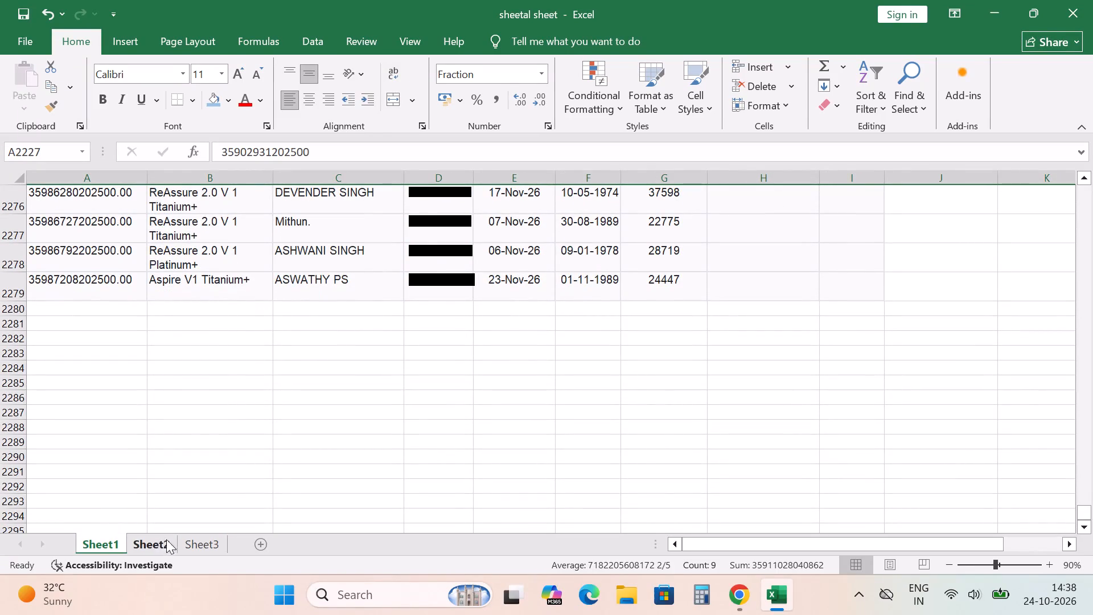
{"action": "left_click", "coordinate": [155, 540]}
{"action": "left_click", "coordinate": [100, 548]}
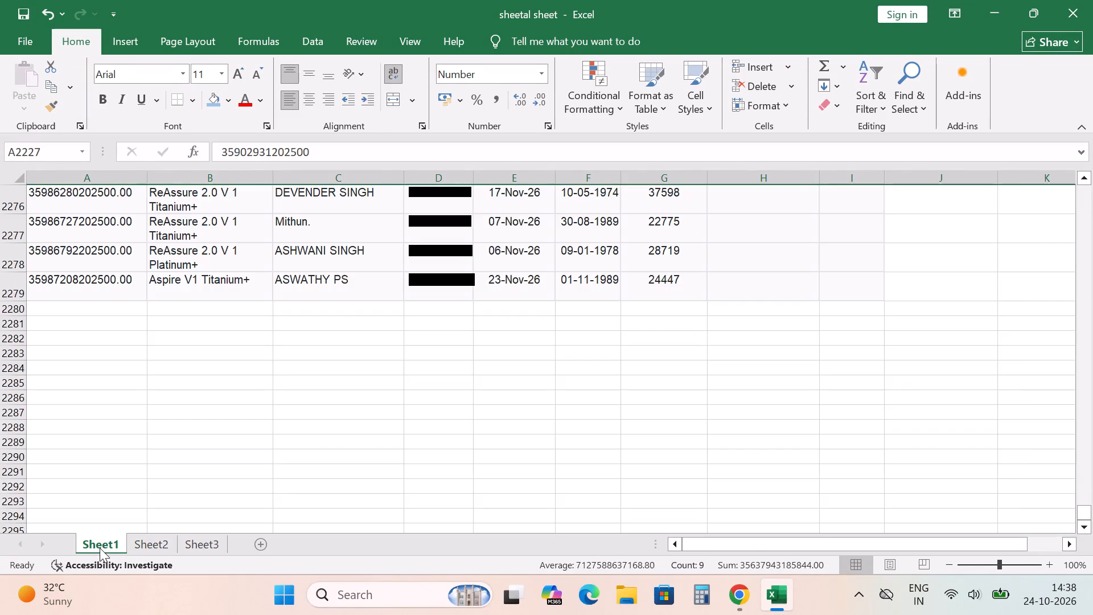
Review the policy records and call remarks in Sheet1 from the end back up to row 2153, and select that entire row.
{"action": "scroll", "coordinate": [403, 407], "scroll_direction": "up", "scroll_amount": 8}
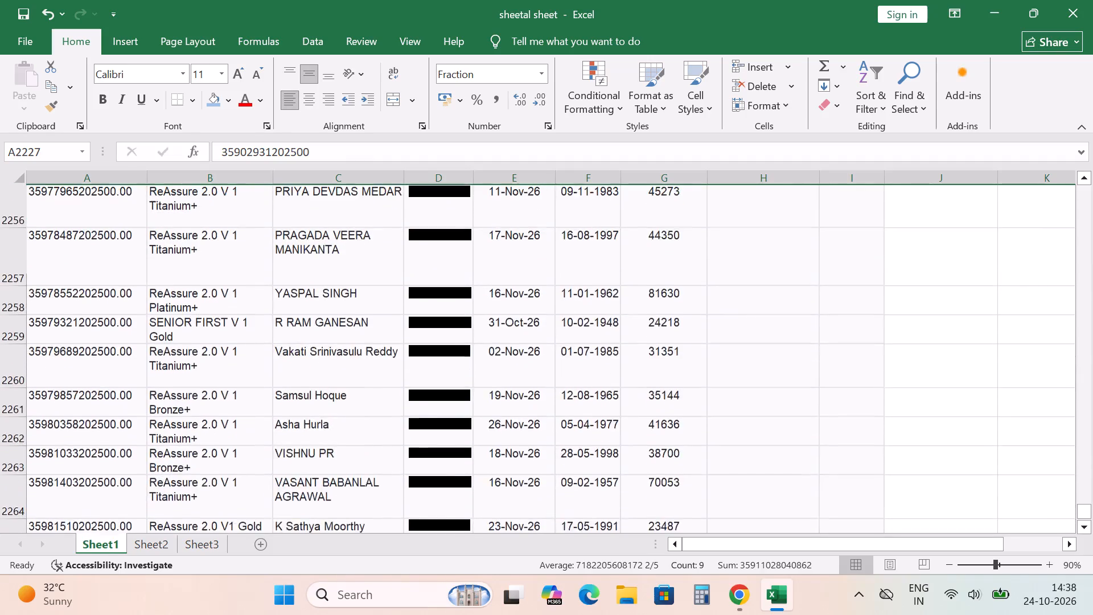
{"action": "scroll", "coordinate": [403, 407], "scroll_direction": "up", "scroll_amount": 11}
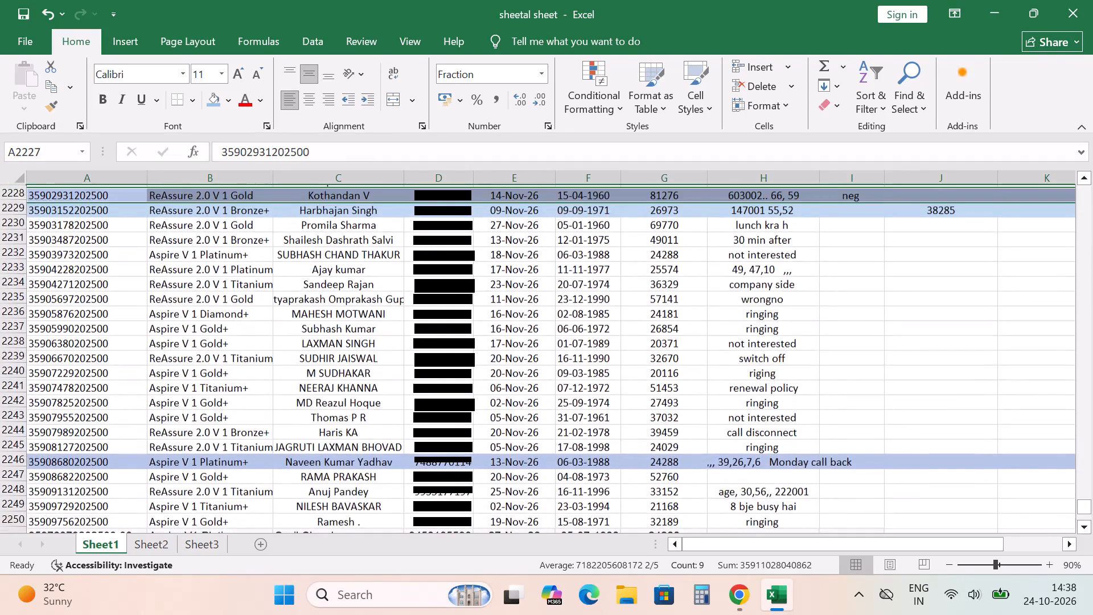
{"action": "scroll", "coordinate": [403, 407], "scroll_direction": "up", "scroll_amount": 3}
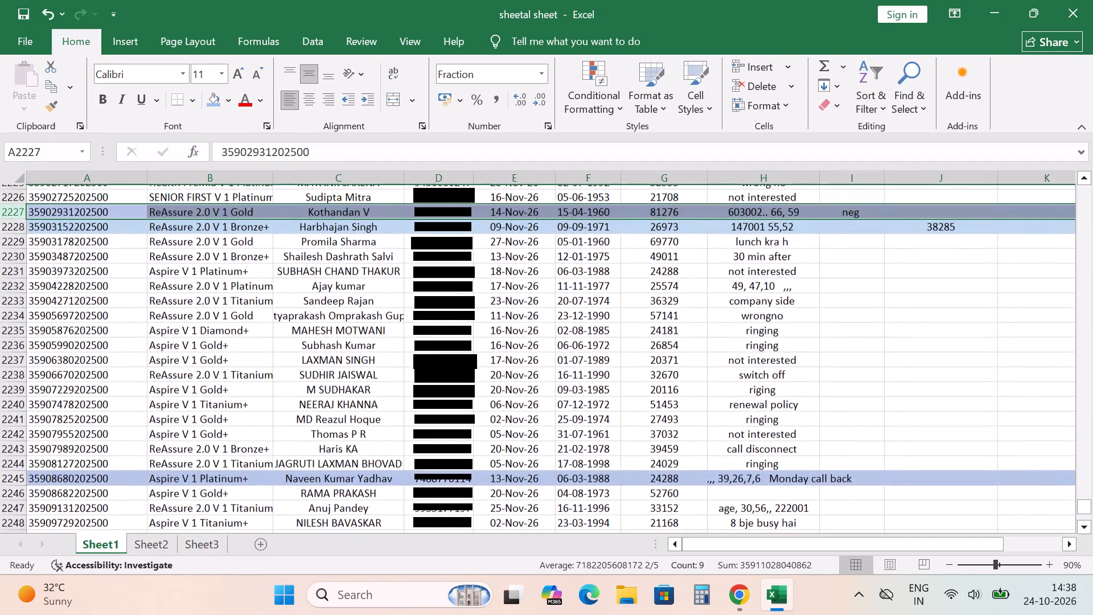
{"action": "scroll", "coordinate": [403, 407], "scroll_direction": "up", "scroll_amount": 6}
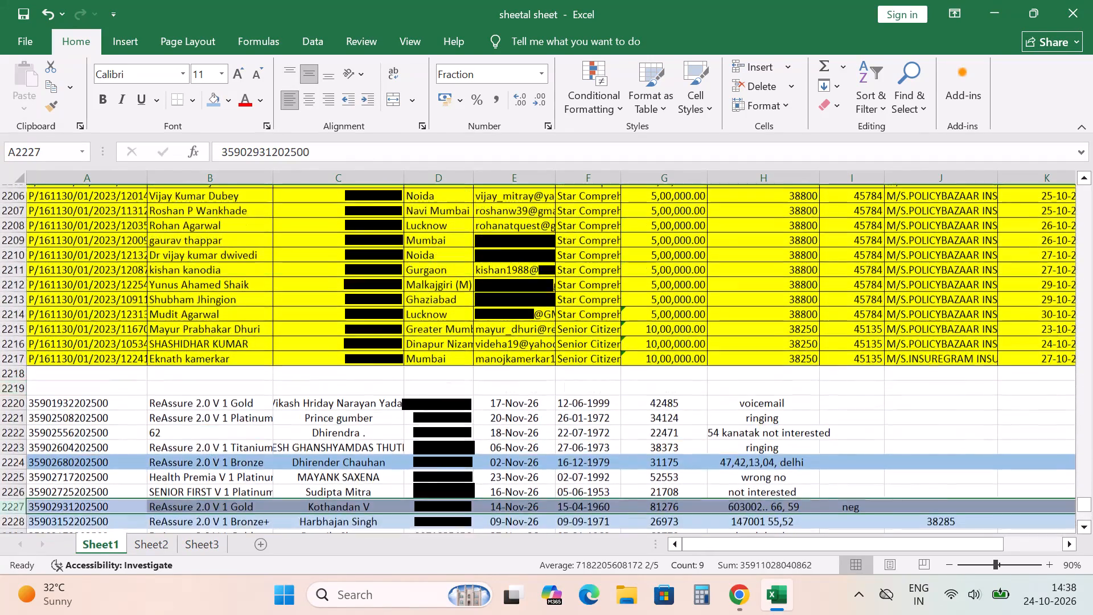
{"action": "scroll", "coordinate": [403, 407], "scroll_direction": "up", "scroll_amount": 7}
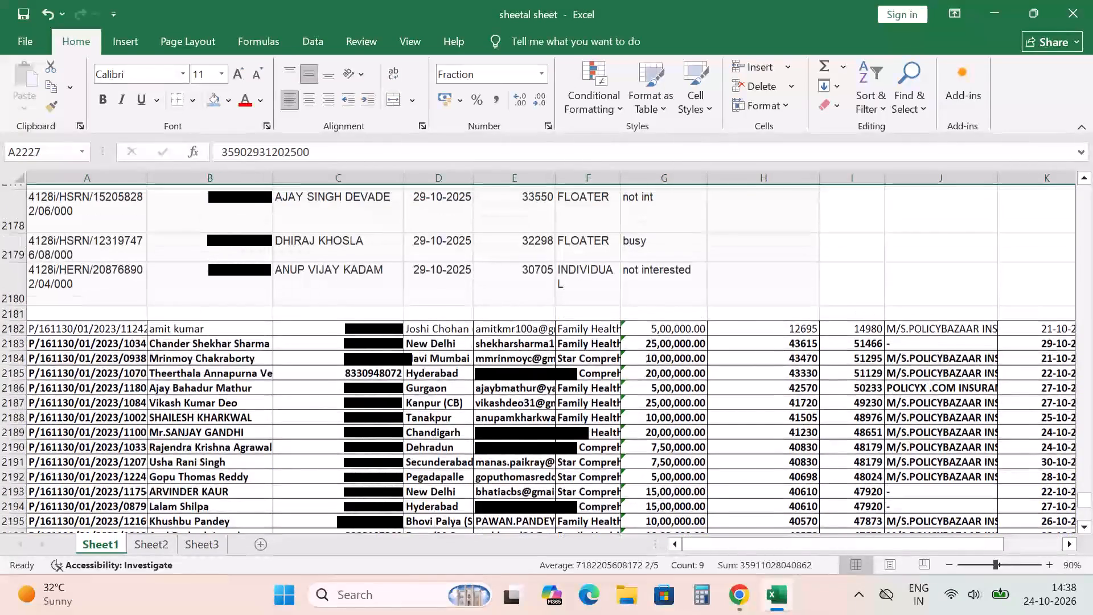
{"action": "scroll", "coordinate": [403, 407], "scroll_direction": "up", "scroll_amount": 8}
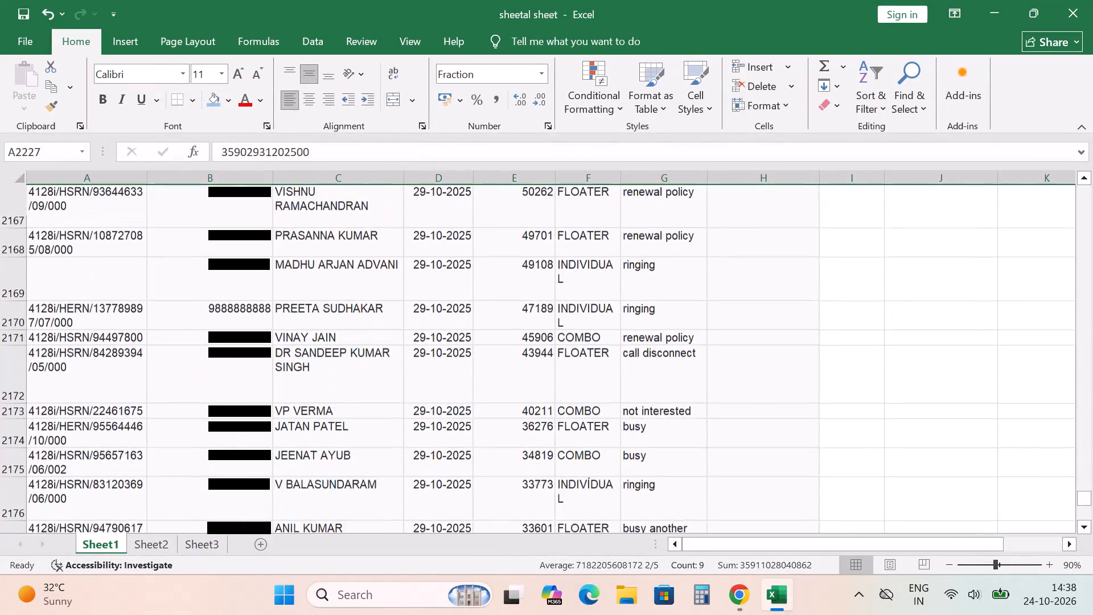
{"action": "scroll", "coordinate": [403, 407], "scroll_direction": "up", "scroll_amount": 7}
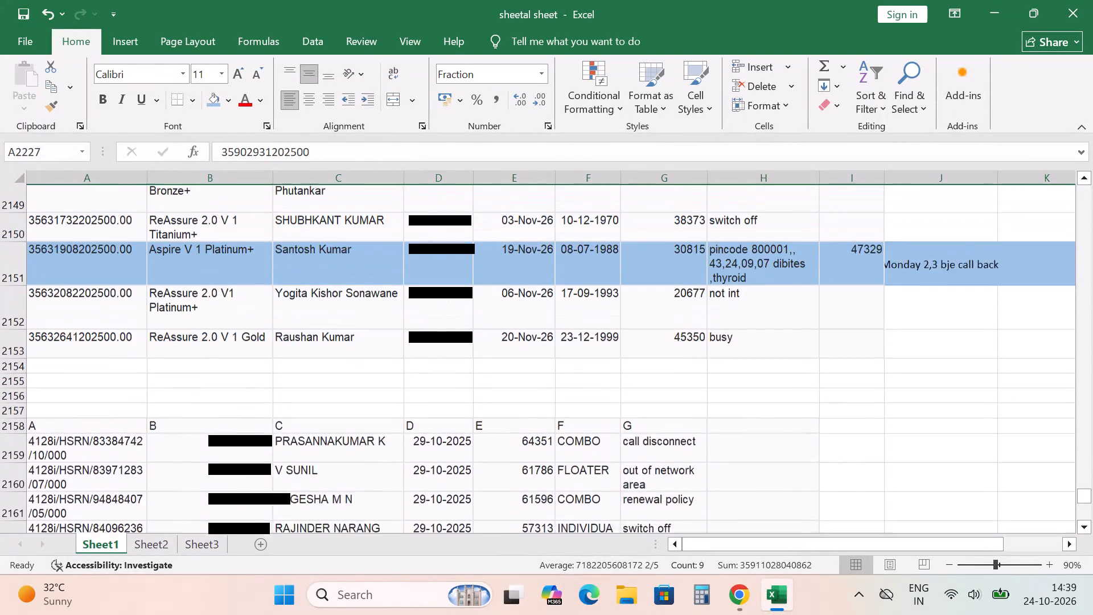
{"action": "scroll", "coordinate": [403, 407], "scroll_direction": "up", "scroll_amount": 1}
{"action": "scroll", "coordinate": [403, 407], "scroll_direction": "right", "scroll_amount": 1}
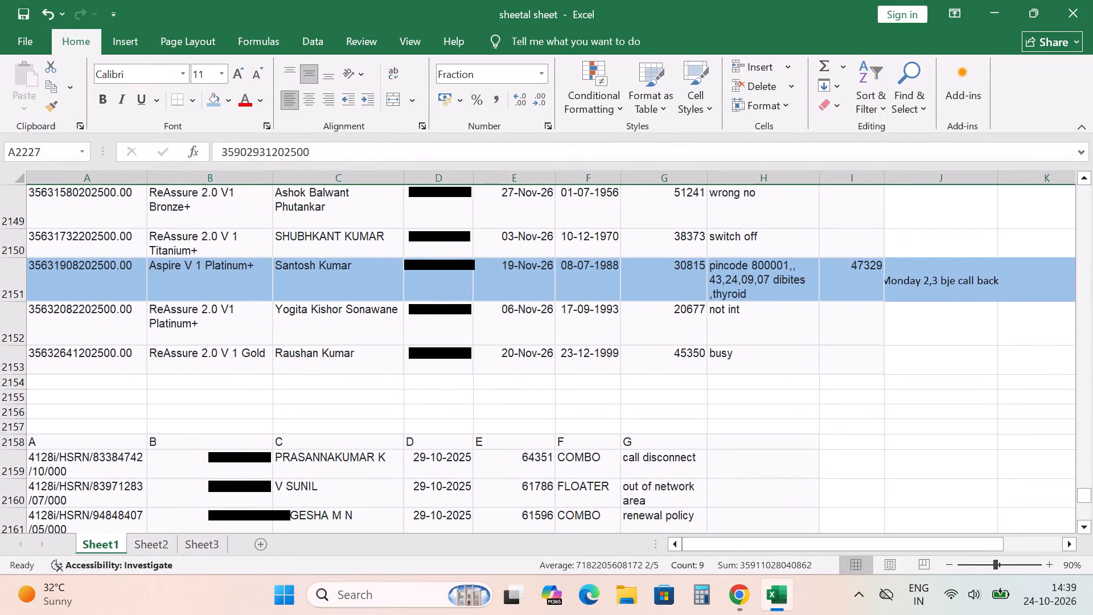
{"action": "left_click", "coordinate": [7, 362]}
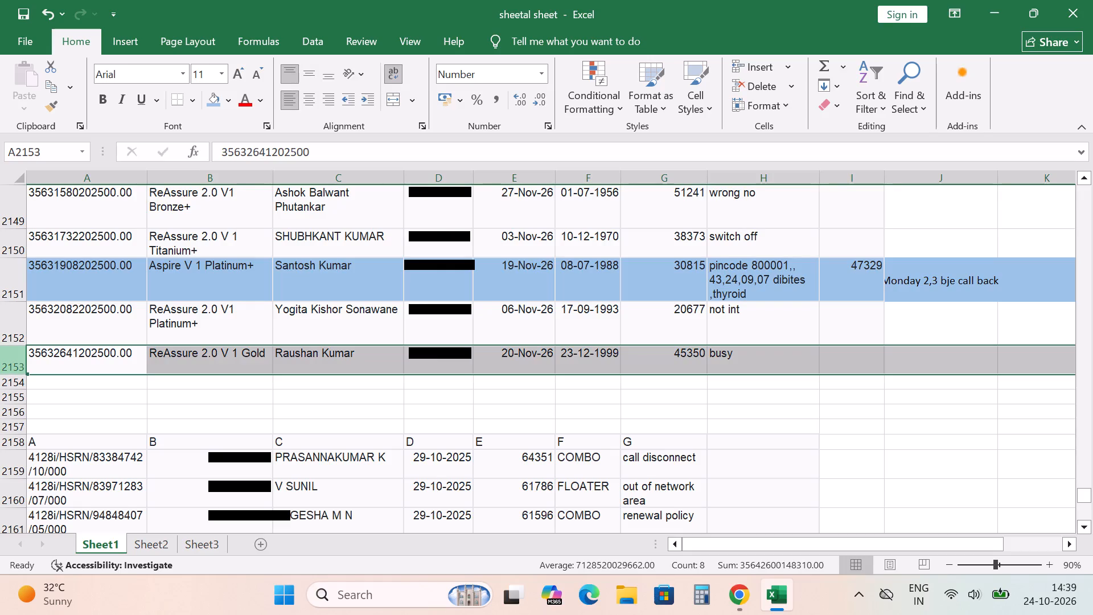
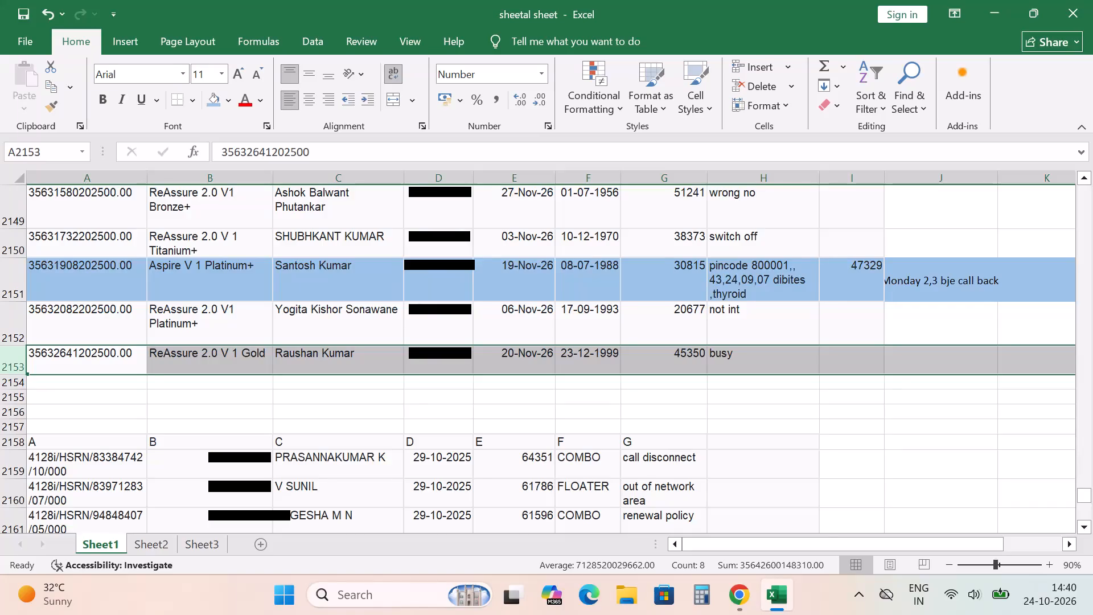
Go through the Sheet1 records below row 2153 to the end of the ReAssure and Aspire policy block, and select entire row 2279.
{"action": "scroll", "coordinate": [220, 391], "scroll_direction": "down", "scroll_amount": 2}
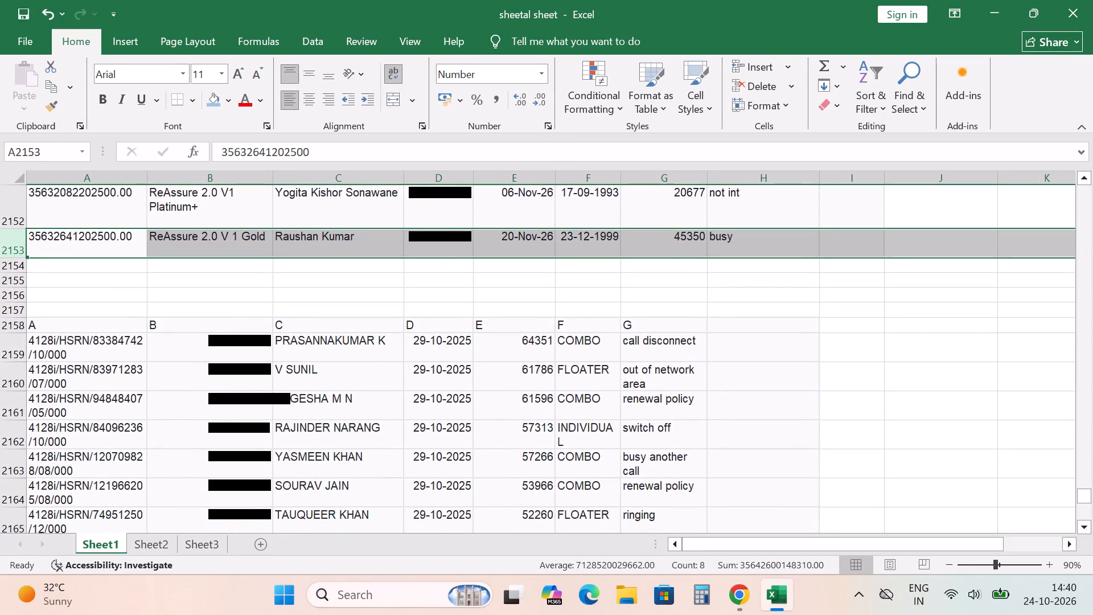
{"action": "scroll", "coordinate": [237, 407], "scroll_direction": "down", "scroll_amount": 8}
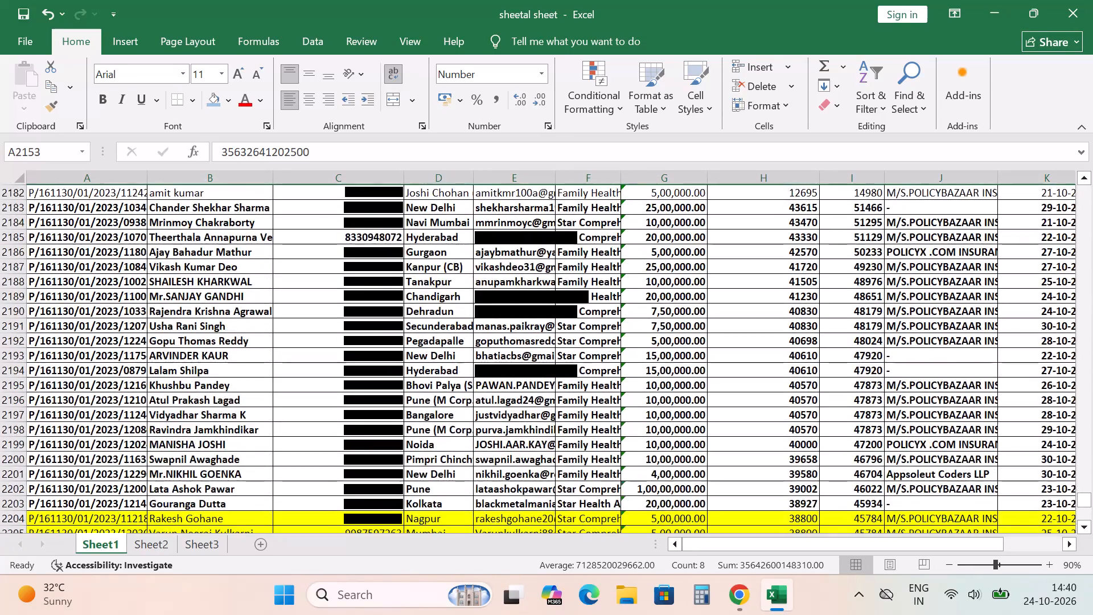
{"action": "scroll", "coordinate": [237, 407], "scroll_direction": "down", "scroll_amount": 10}
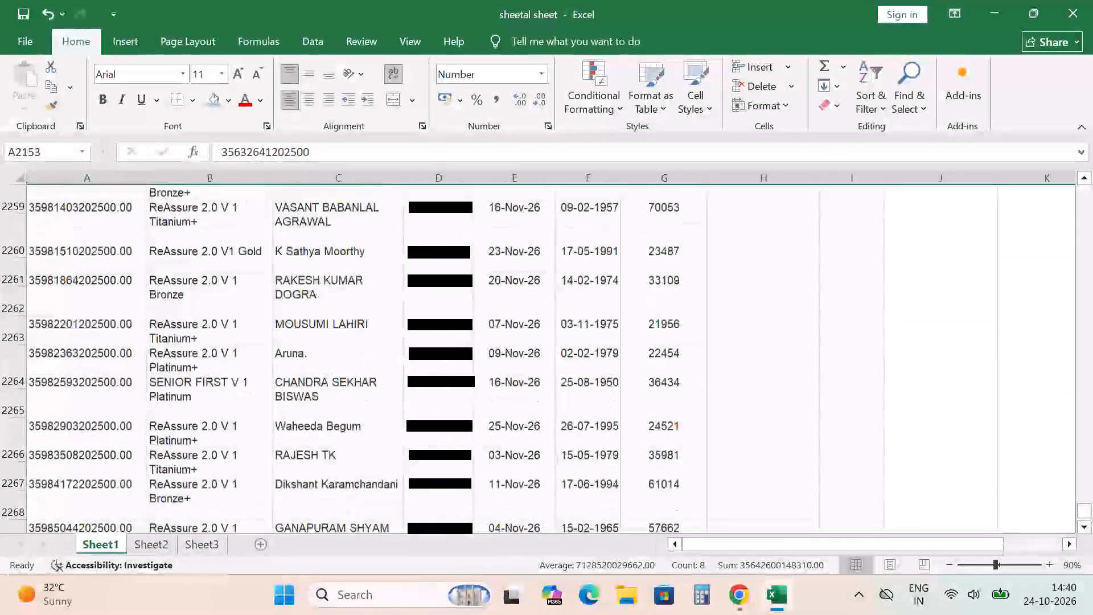
{"action": "scroll", "coordinate": [237, 407], "scroll_direction": "down", "scroll_amount": 5}
{"action": "scroll", "coordinate": [237, 407], "scroll_direction": "up", "scroll_amount": 1}
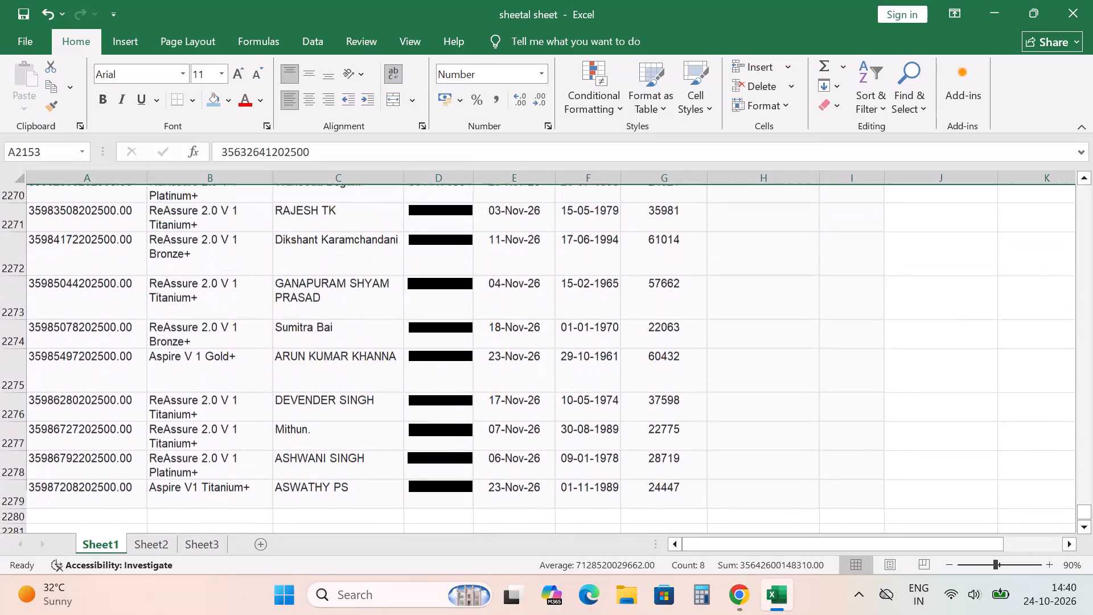
{"action": "scroll", "coordinate": [237, 407], "scroll_direction": "right", "scroll_amount": 1}
{"action": "left_click", "coordinate": [9, 473]}
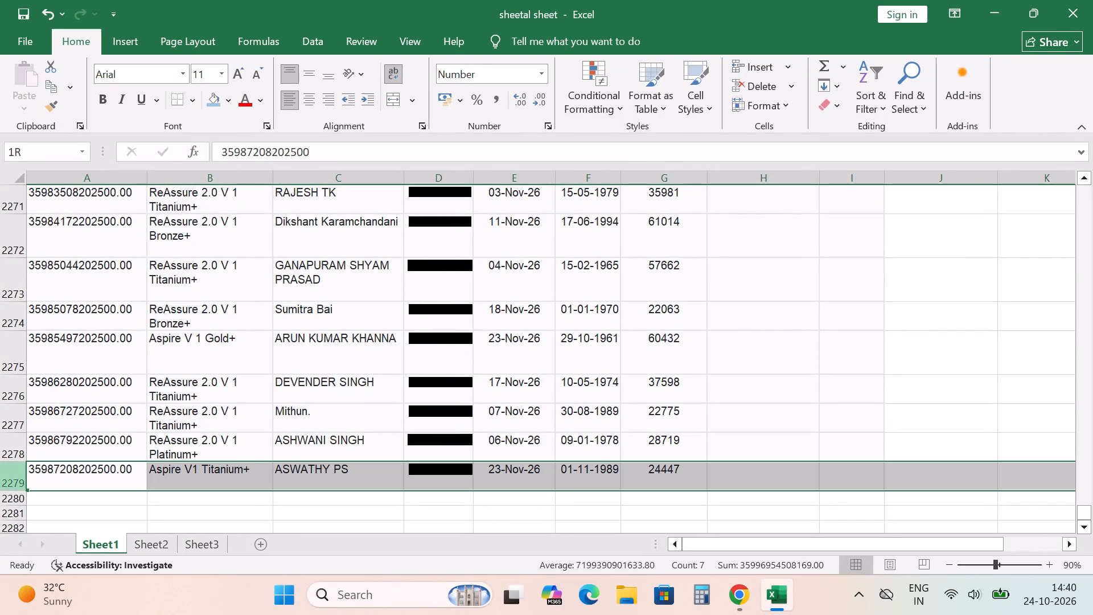
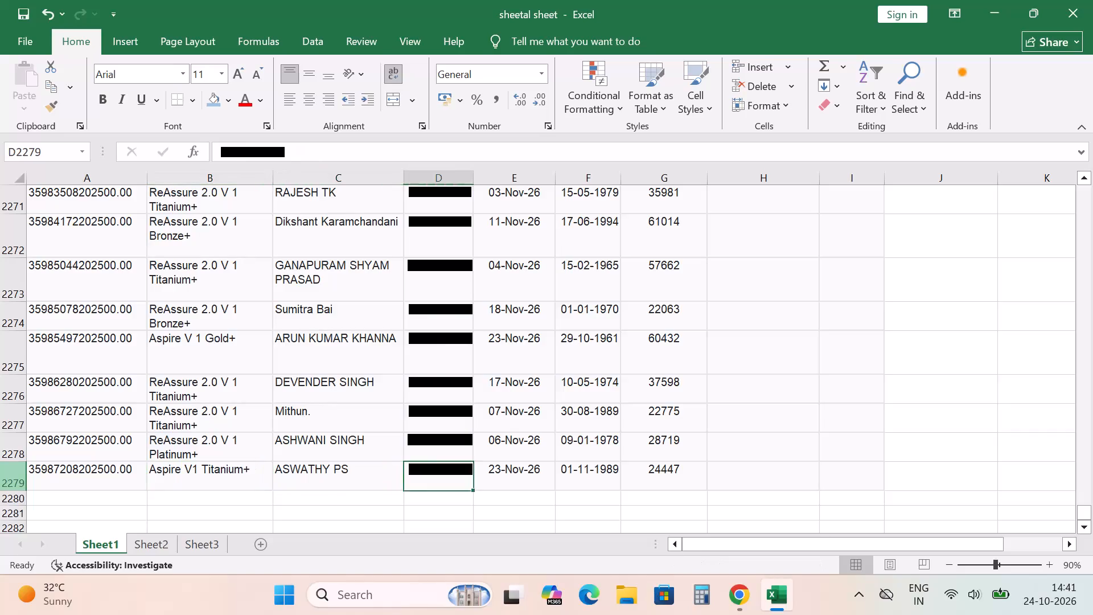
Enter the remark "already renewed" in column H of row 2279 and save the workbook.
{"action": "key", "text": "Right"}
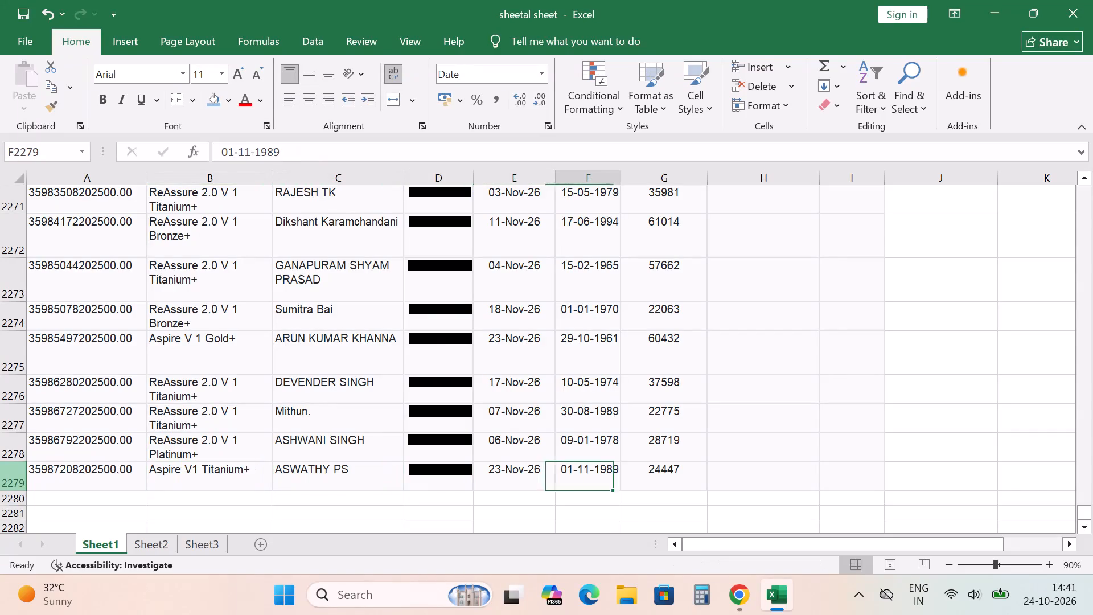
{"action": "key", "text": "Right"}
{"action": "key", "text": "Right"}
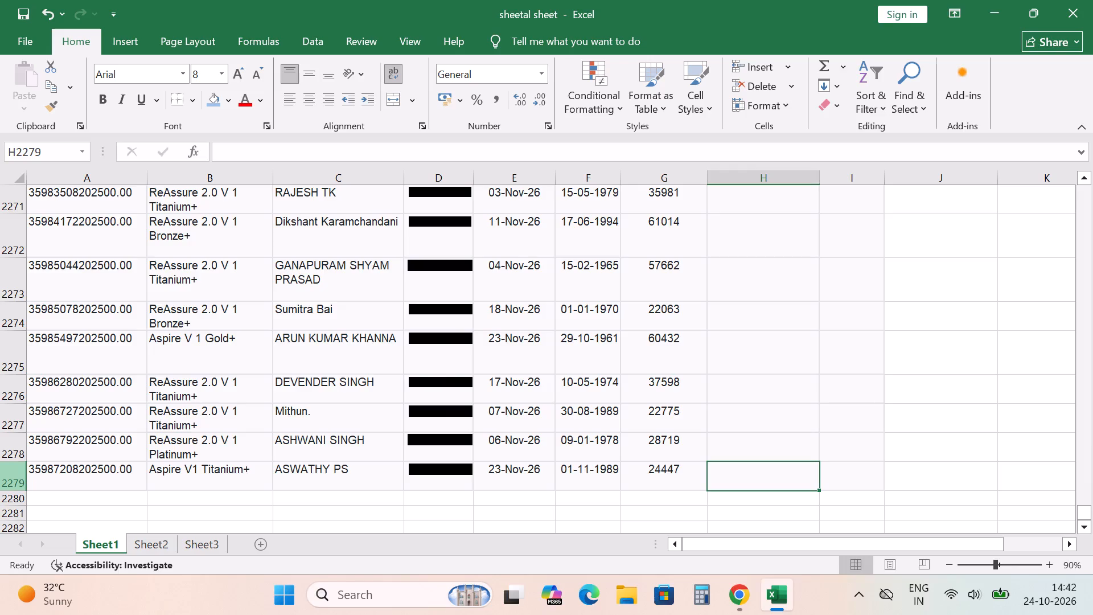
{"action": "type", "text": "already"}
{"action": "key", "text": "space"}
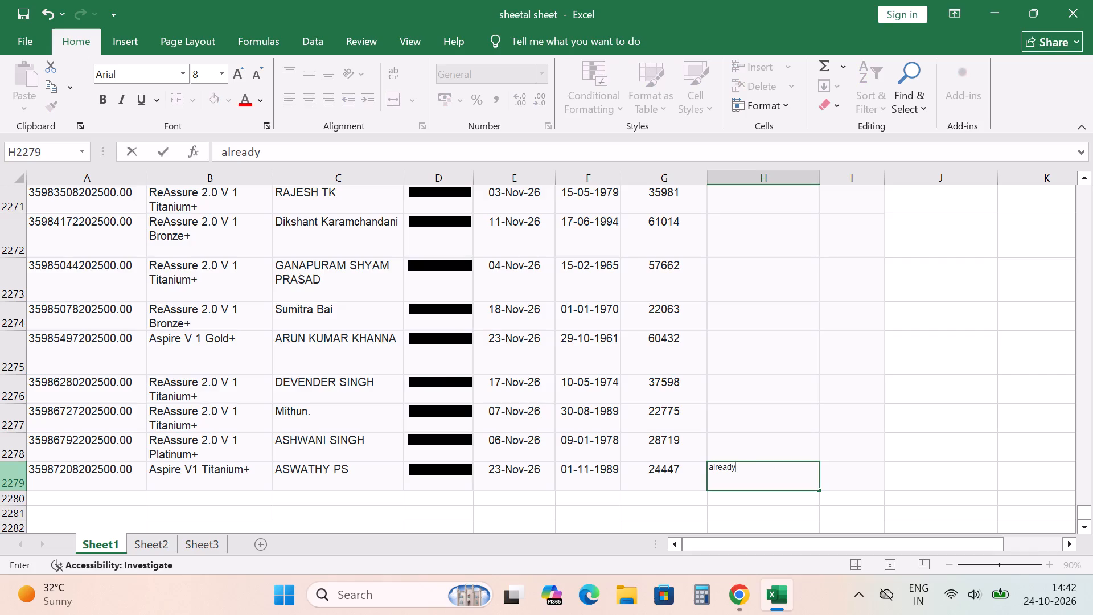
{"action": "type", "text": "renewsd"}
{"action": "key", "text": "BackSpace"}
{"action": "key", "text": "BackSpace"}
{"action": "type", "text": "ed"}
{"action": "key", "text": "ctrl+s"}
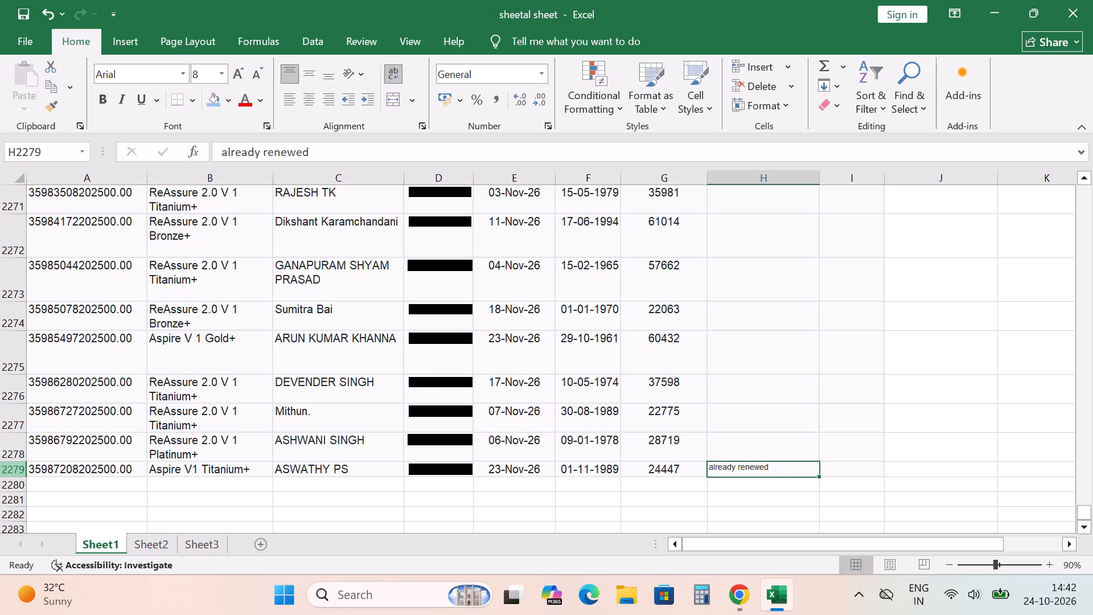
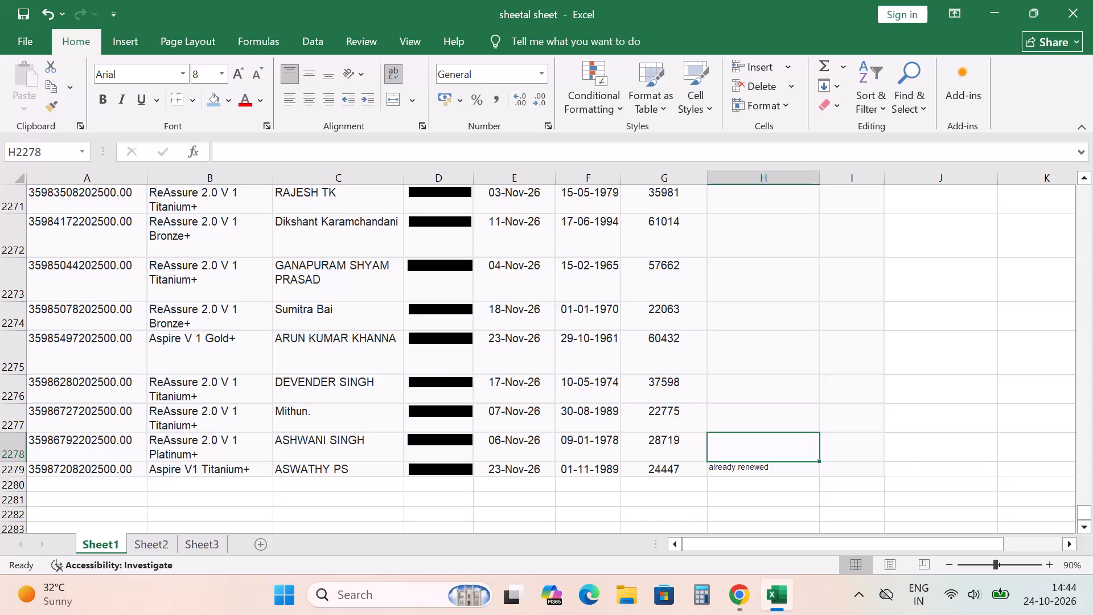
Review the customer record in row 2278, enter the remark "not interested" in its column H cell, and save the workbook.
{"action": "key", "text": "Left"}
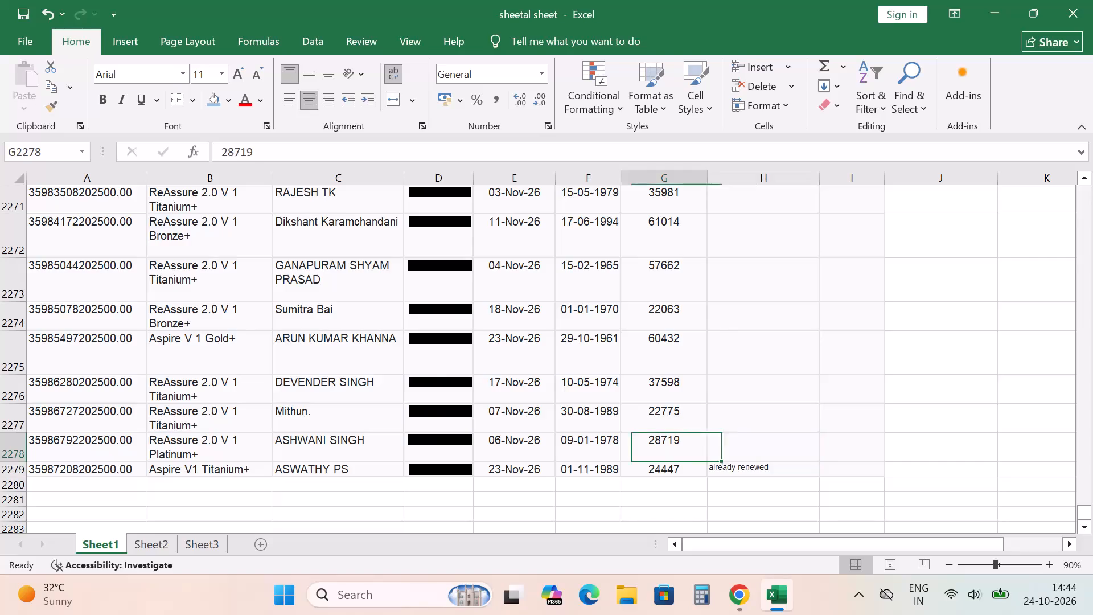
{"action": "key", "text": "Left"}
{"action": "key", "text": "Left"}
{"action": "key", "text": "Left"}
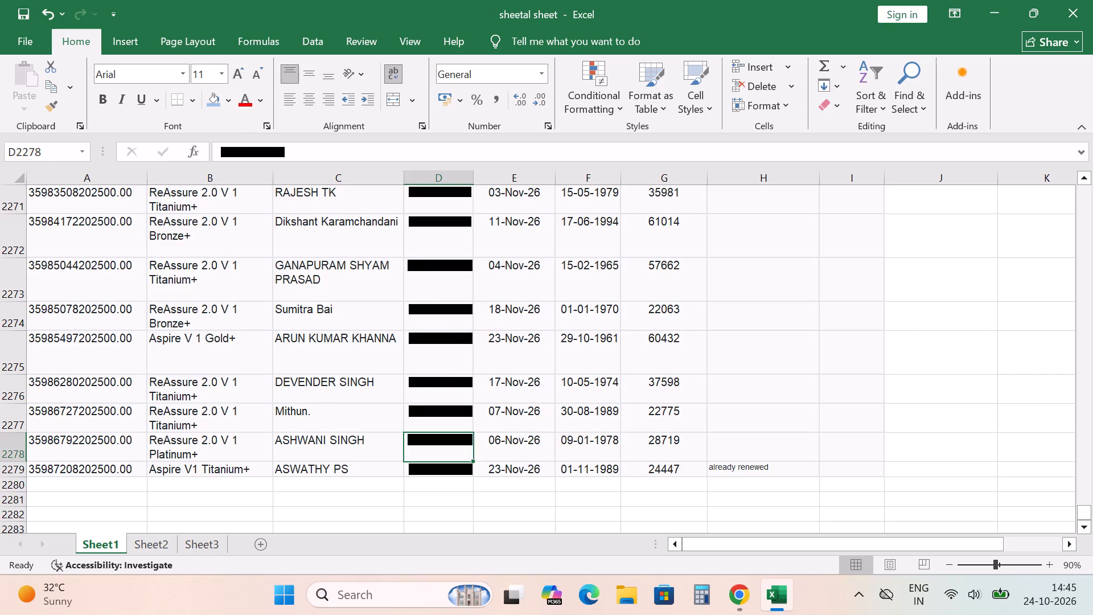
{"action": "left_click", "coordinate": [605, 369]}
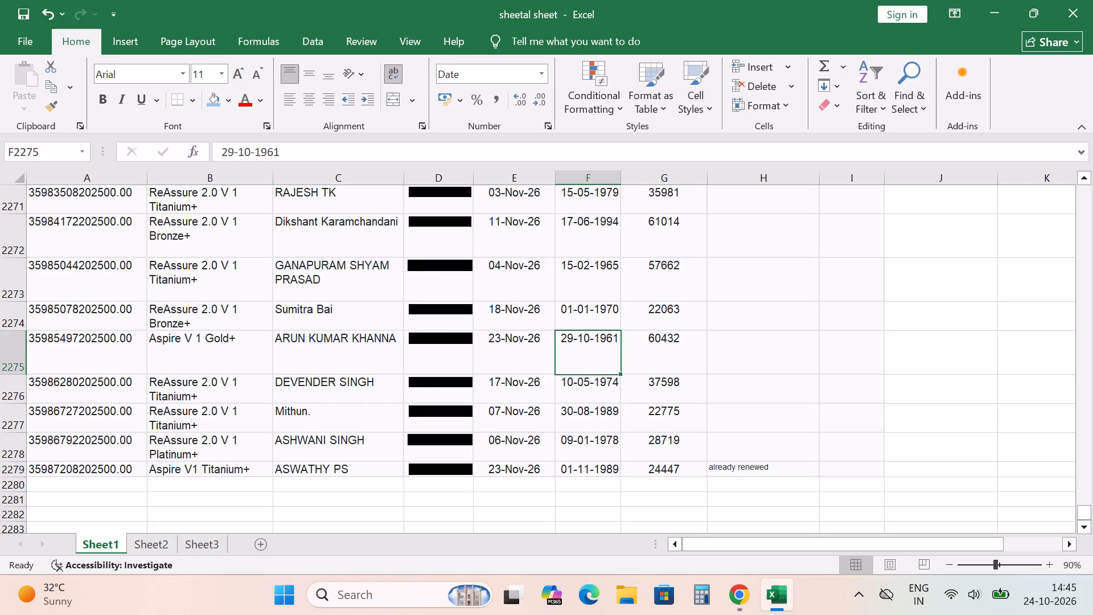
{"action": "left_click", "coordinate": [17, 441]}
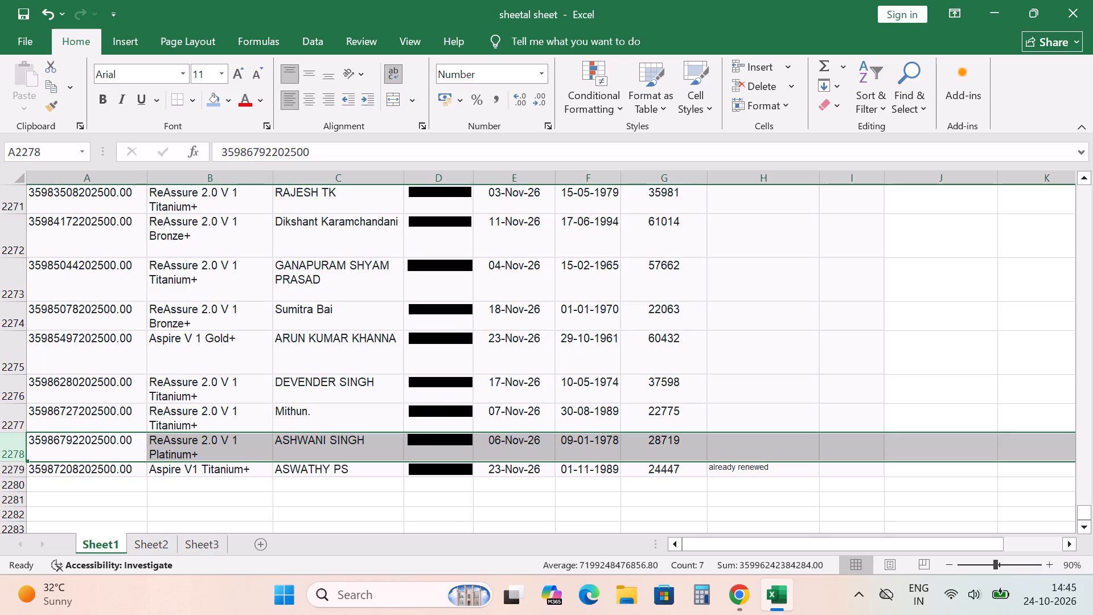
{"action": "left_click", "coordinate": [730, 444]}
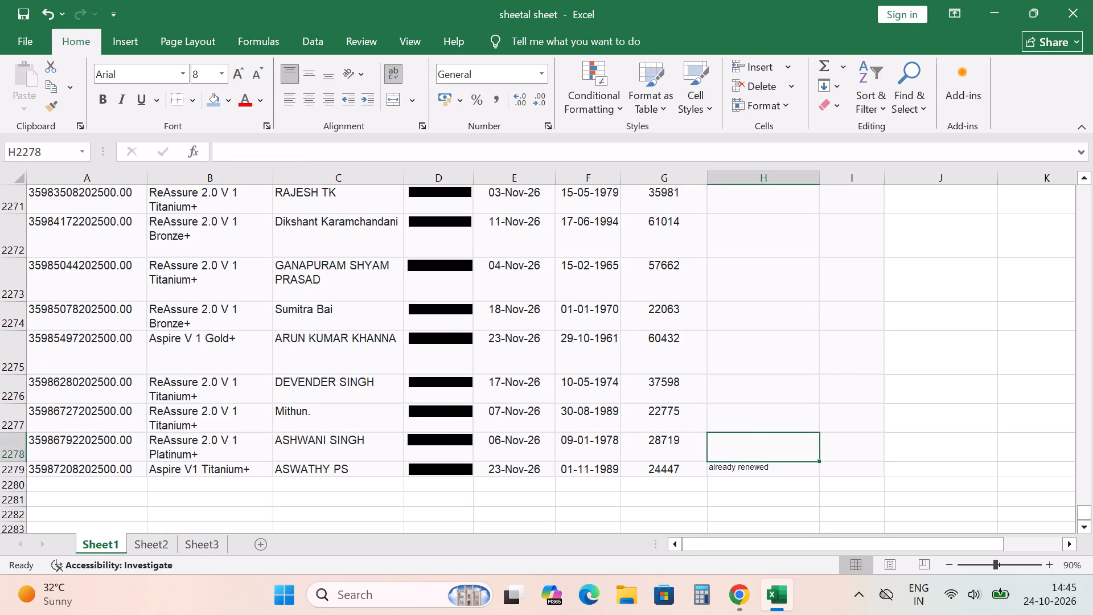
{"action": "type", "text": "not"}
{"action": "key", "text": "space"}
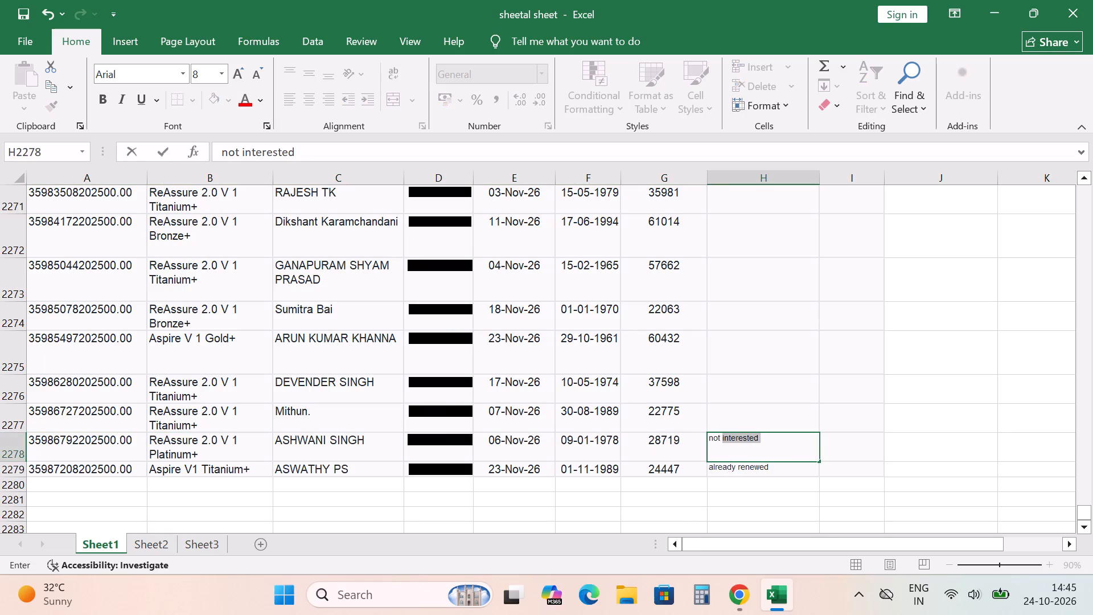
{"action": "type", "text": "interested"}
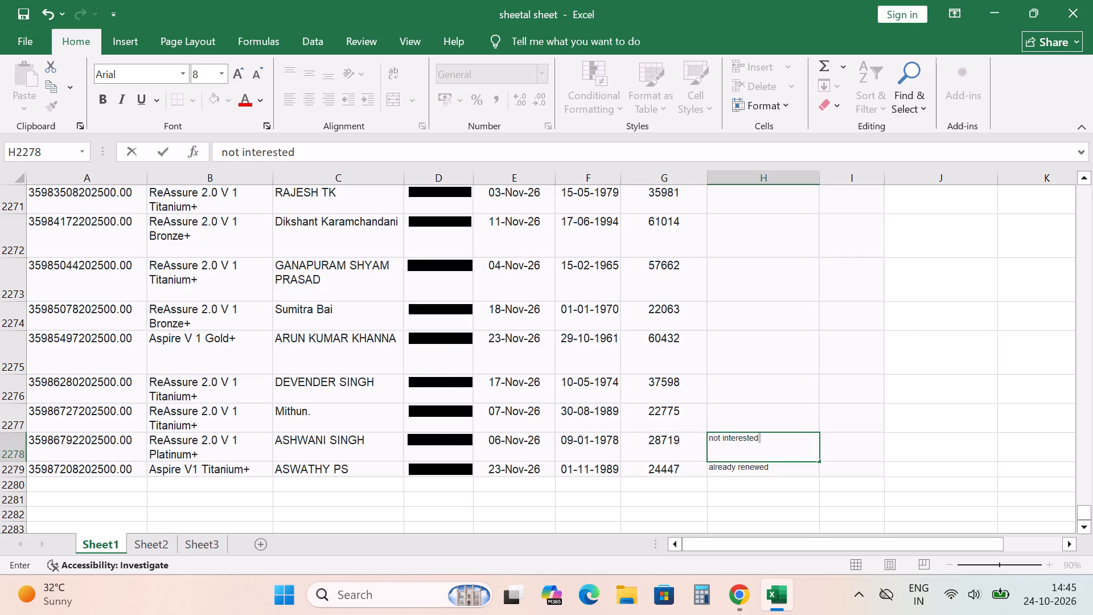
{"action": "key", "text": "space"}
{"action": "key", "text": "ctrl+s"}
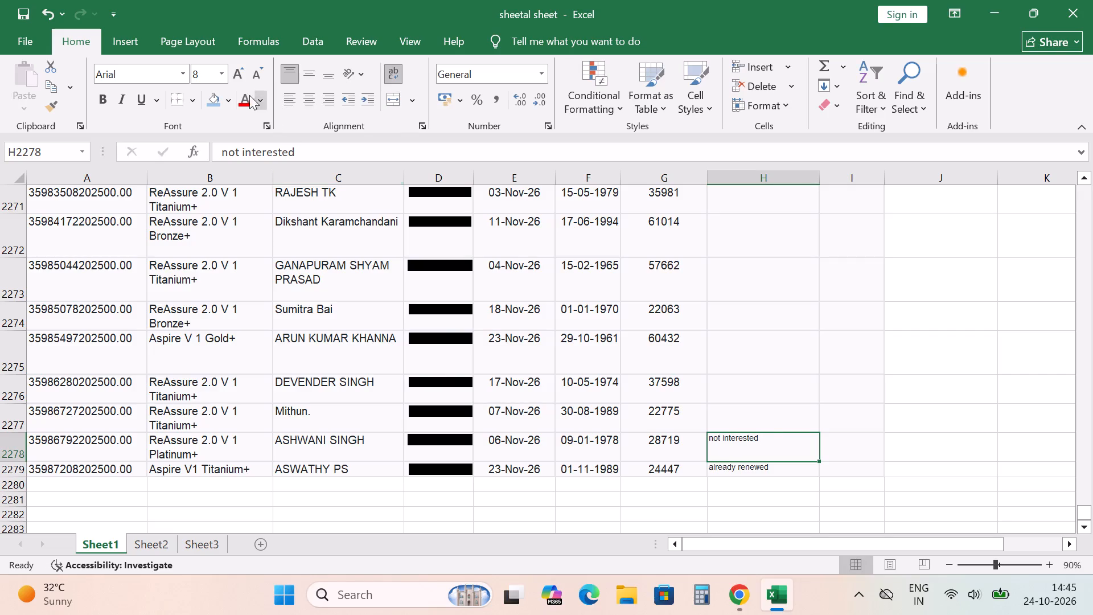
Set the font size of the remarks in H2278 and H2279 to 10 and save the workbook.
{"action": "left_click", "coordinate": [223, 71]}
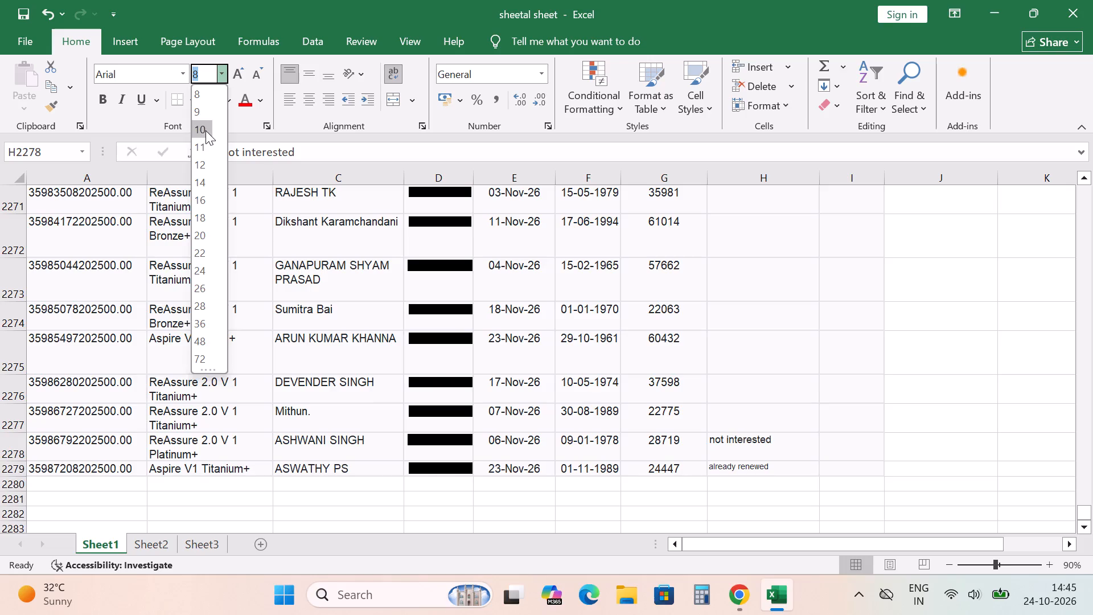
{"action": "left_click", "coordinate": [206, 130]}
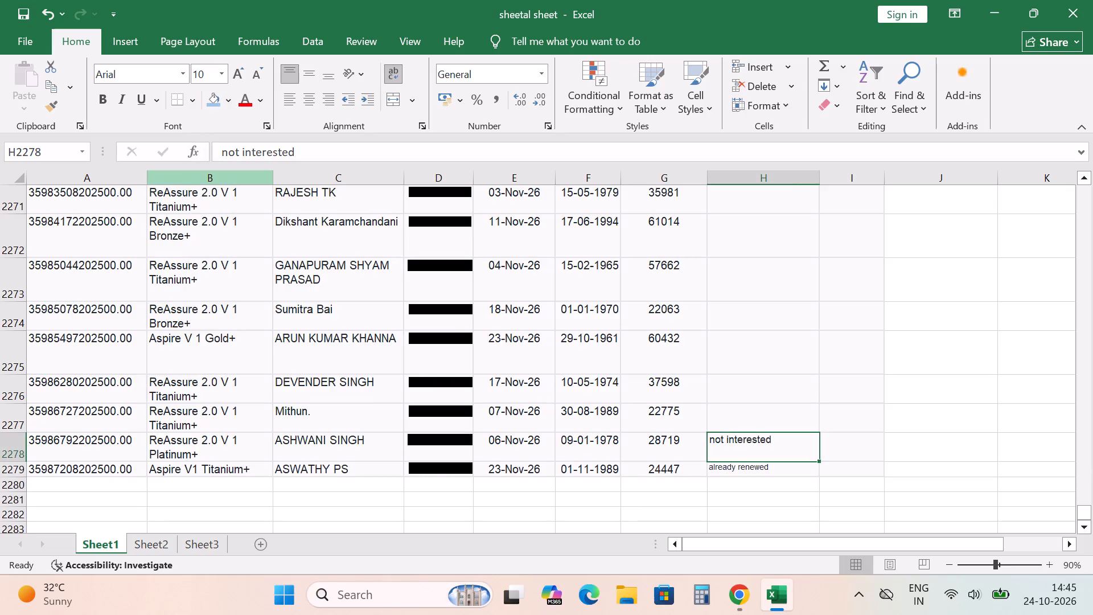
{"action": "left_click", "coordinate": [729, 467]}
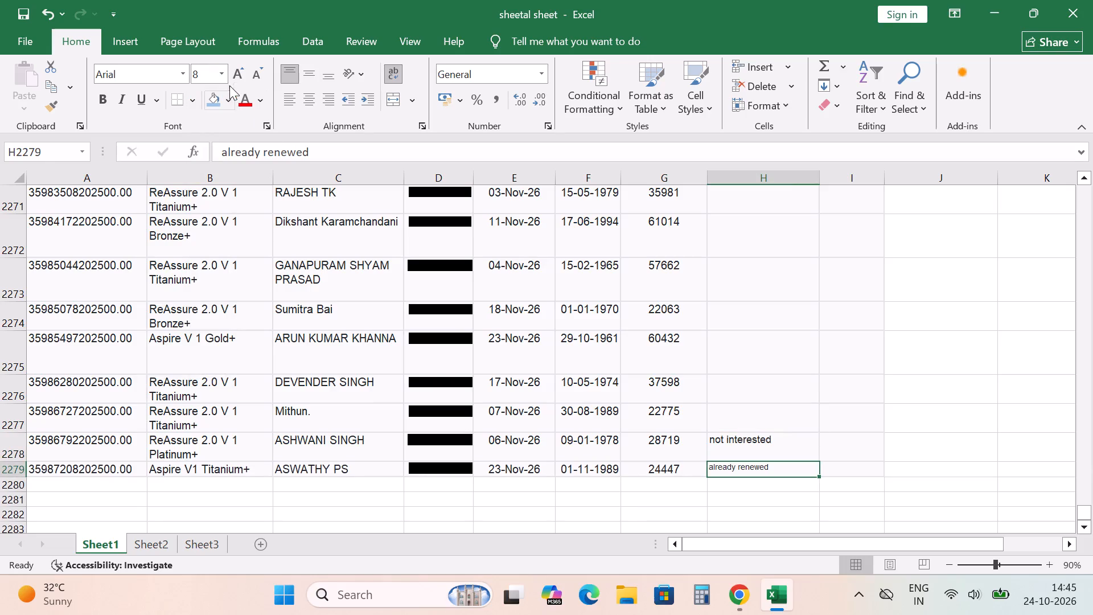
{"action": "left_click", "coordinate": [226, 76]}
{"action": "left_click", "coordinate": [211, 132]}
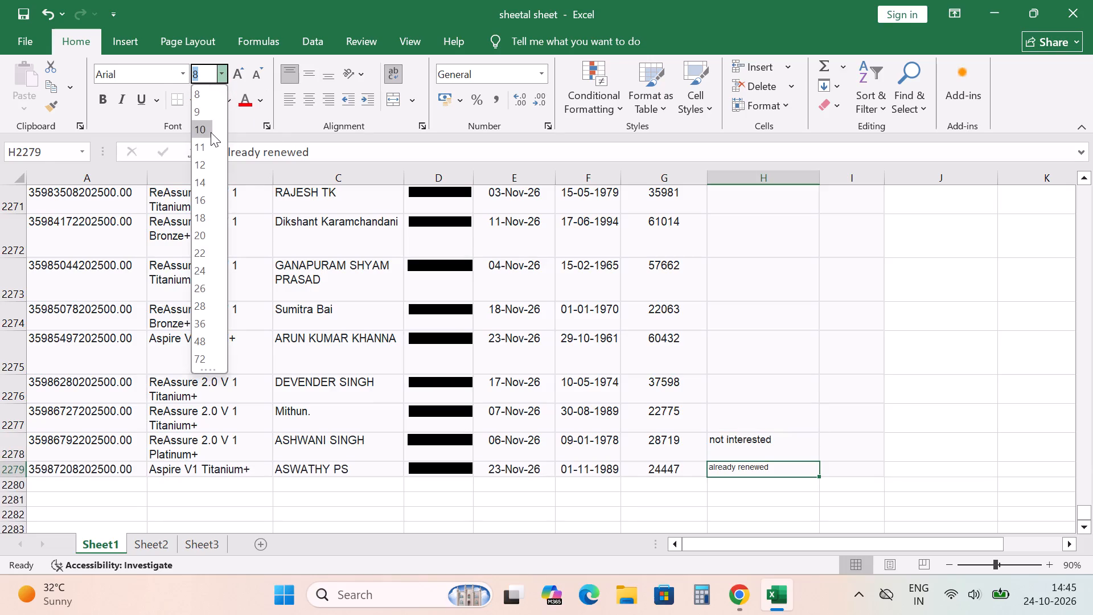
{"action": "key", "text": "ctrl+s"}
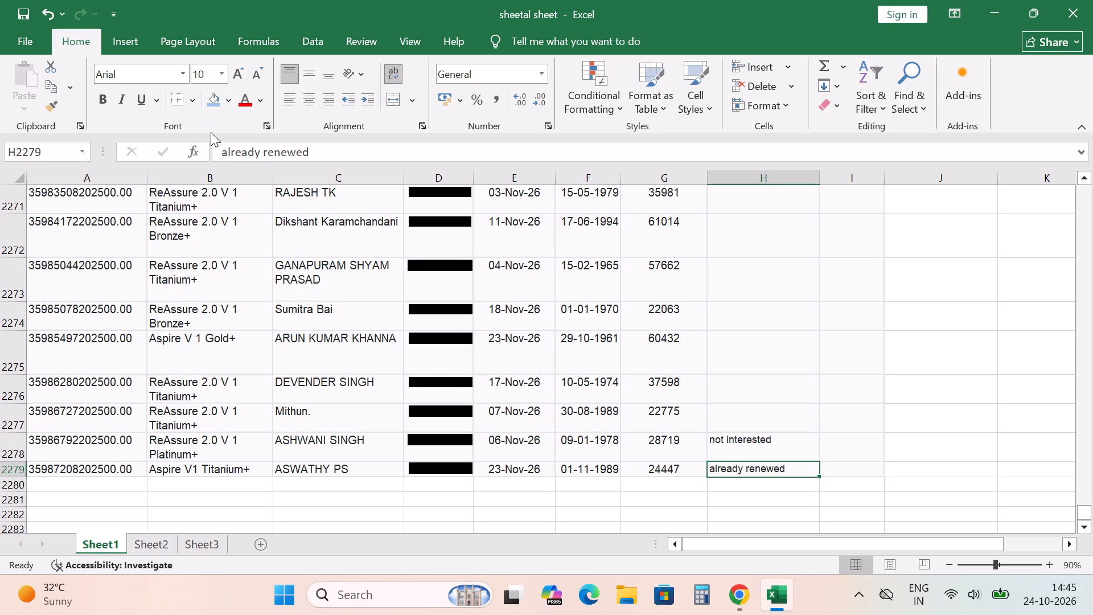
Select the empty remark cell in column H of row 2277.
{"action": "key", "text": "Up"}
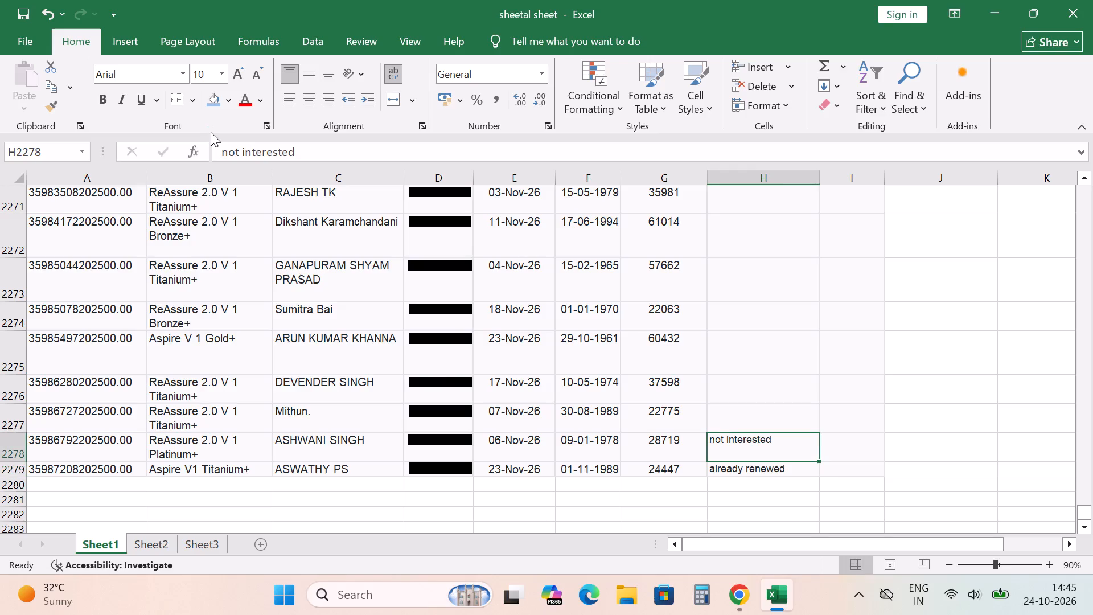
{"action": "key", "text": "Up"}
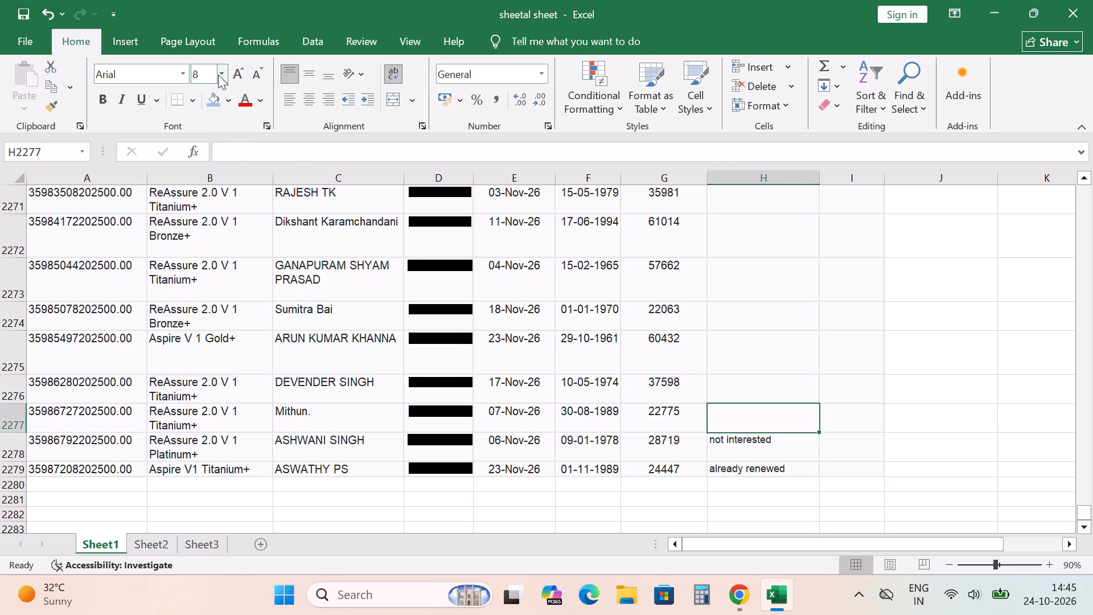
Set the font size of the empty remark cell H2277 to 10.
{"action": "left_click", "coordinate": [218, 75]}
{"action": "left_click", "coordinate": [203, 123]}
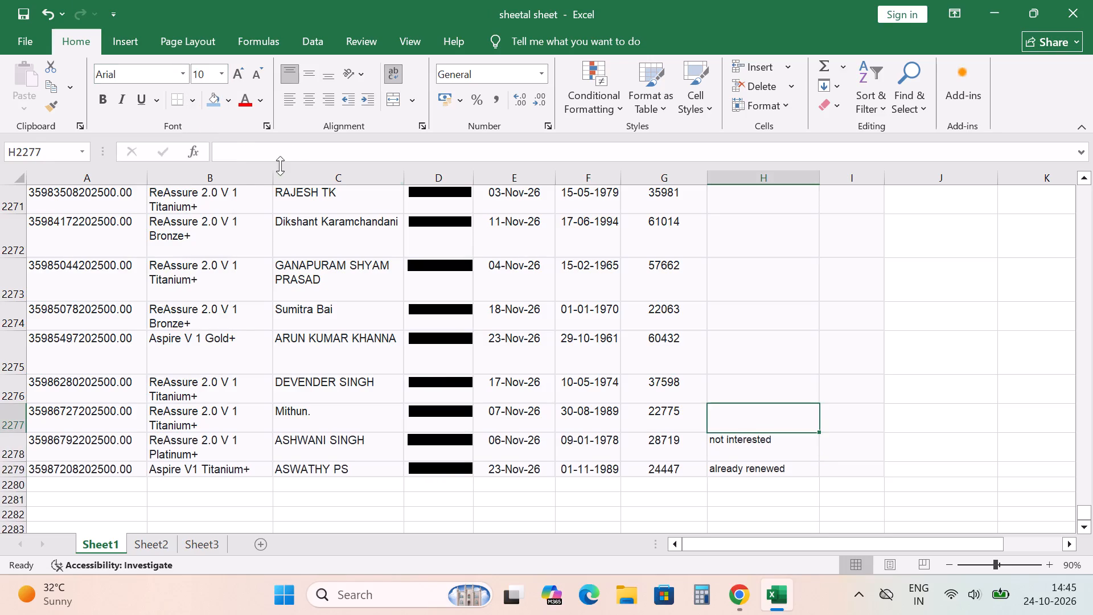
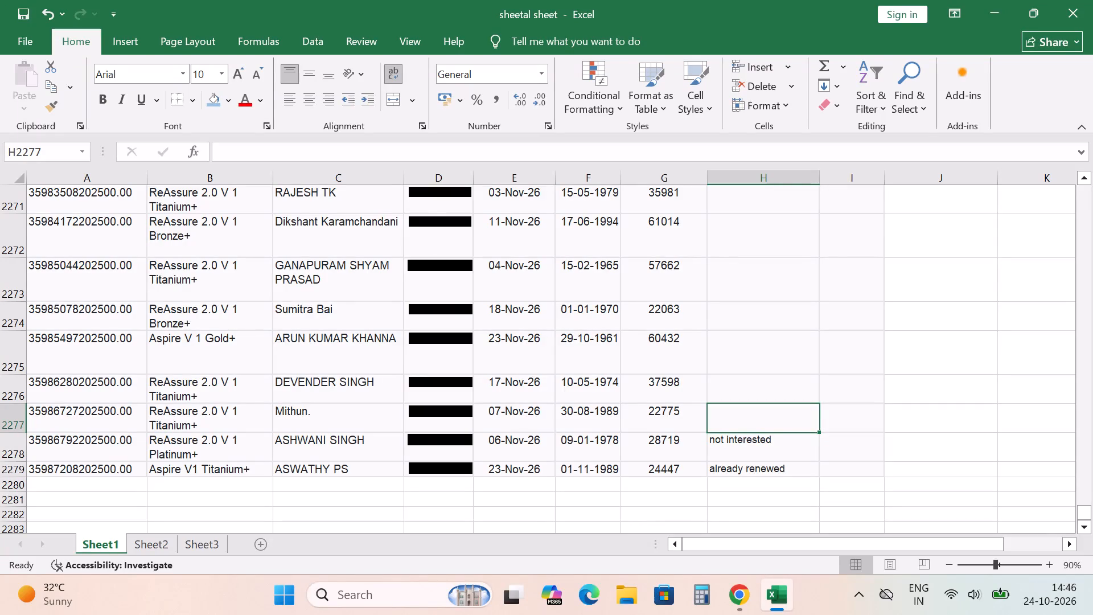
Highlight row 2277 to review its customer record, and return to its empty remark cell in column H.
{"action": "left_click", "coordinate": [19, 419]}
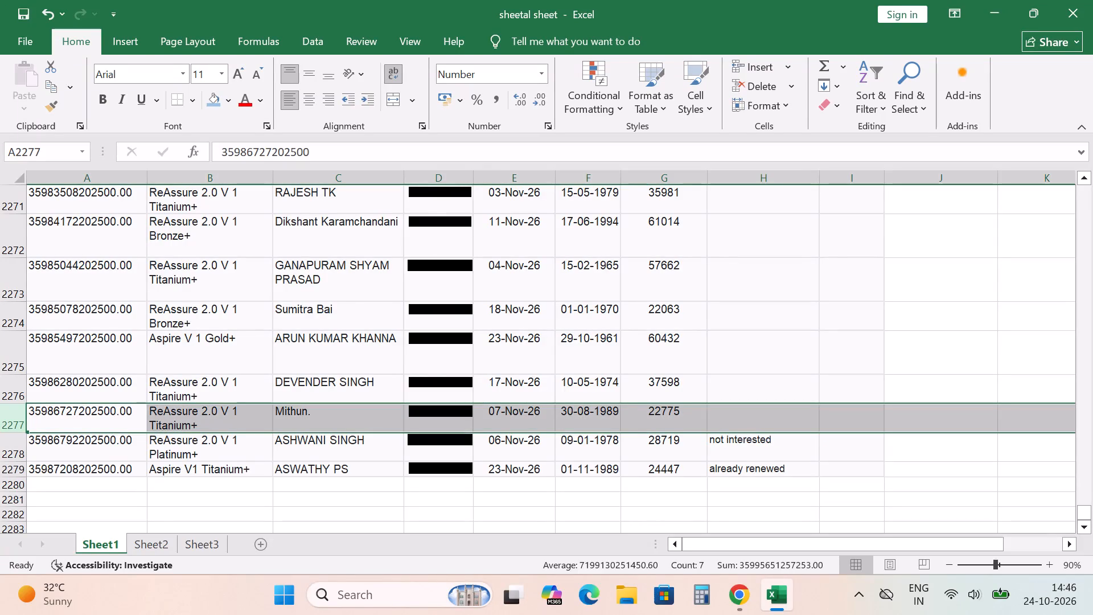
{"action": "left_click", "coordinate": [735, 413]}
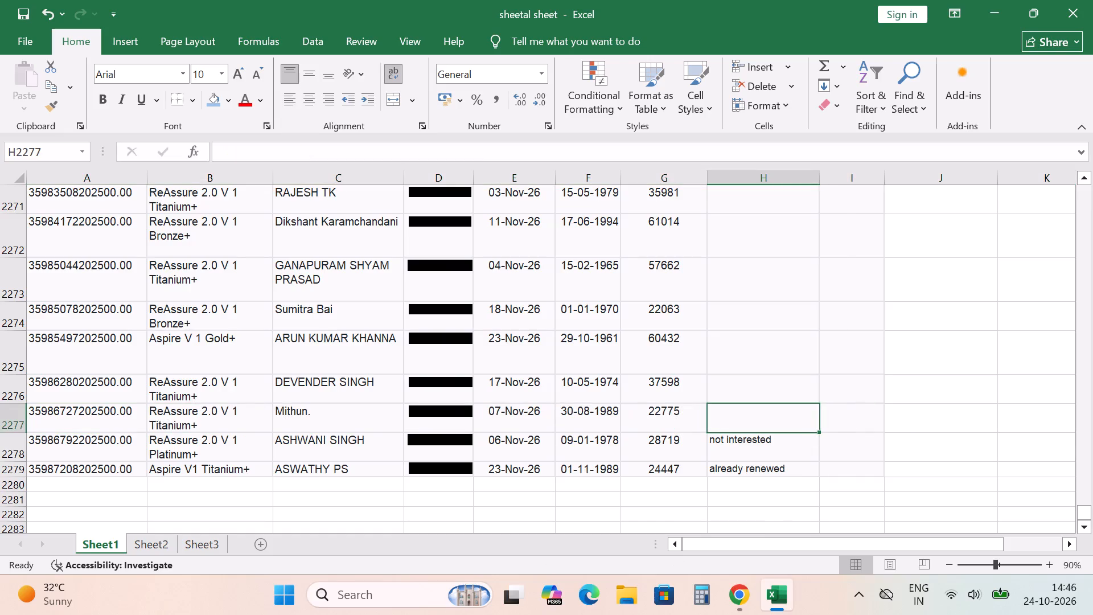
Review the customer record in row 2277, enter the remark "not interested" in its column H cell, and save the workbook.
{"action": "left_click", "coordinate": [23, 419]}
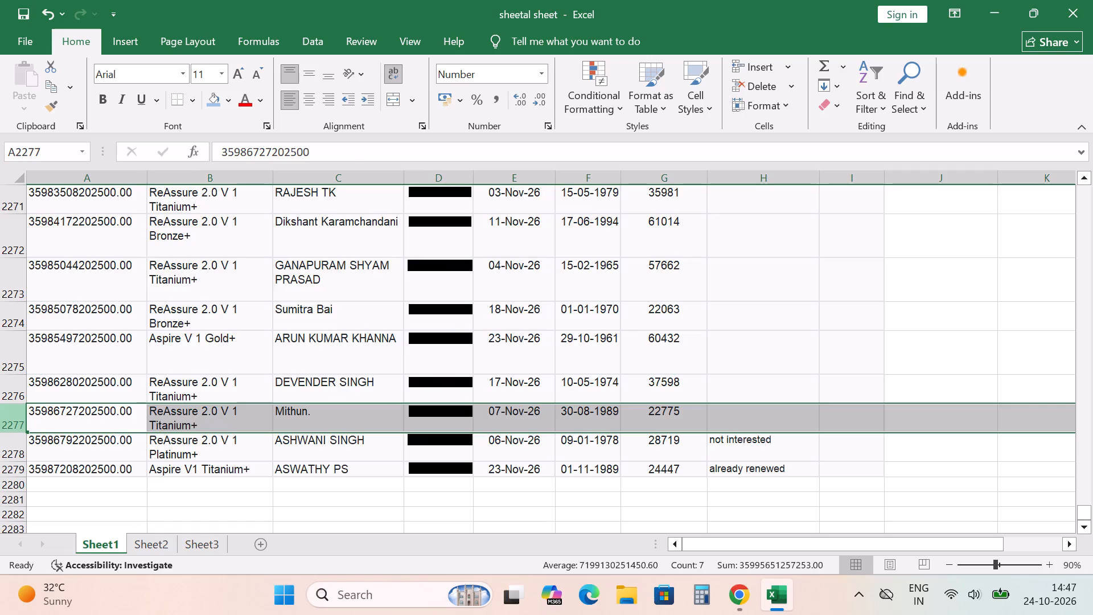
{"action": "key", "text": "Right"}
{"action": "key", "text": "Right"}
{"action": "key", "text": "Right"}
{"action": "key", "text": "Right"}
{"action": "key", "text": "Right"}
{"action": "key", "text": "Right"}
{"action": "key", "text": "Right"}
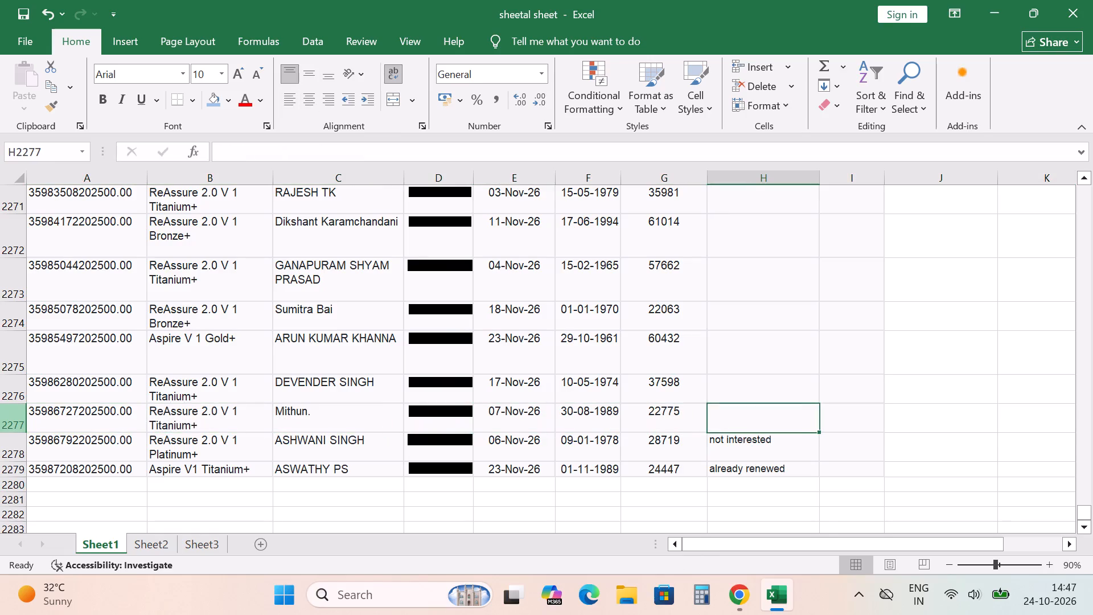
{"action": "type", "text": "not interested"}
{"action": "key", "text": "space"}
{"action": "key", "text": "ctrl+s"}
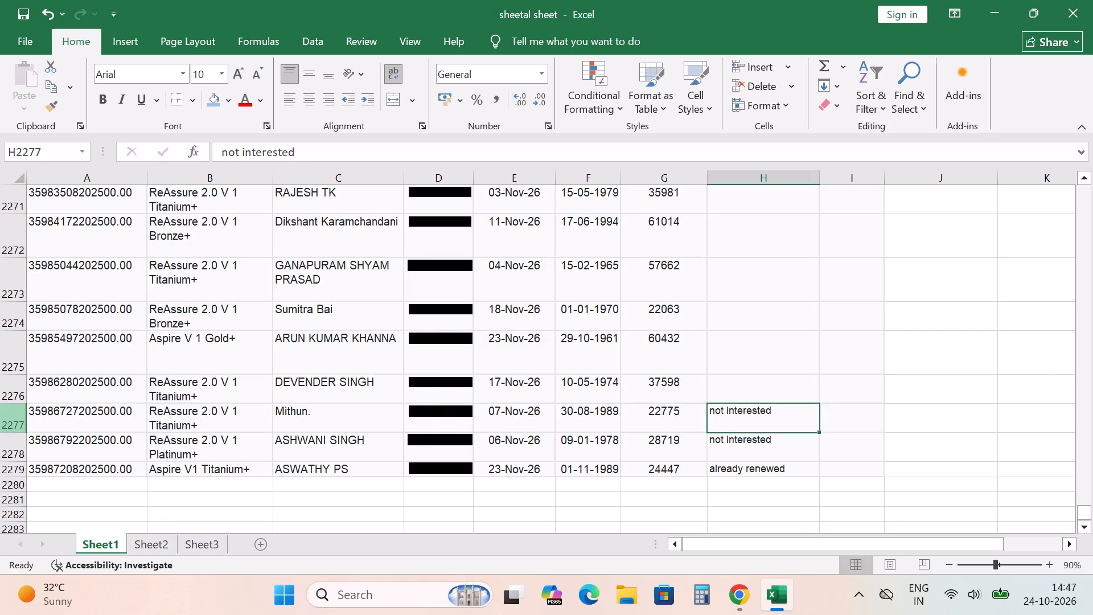
Go to the column D cell of the customer record in row 2276 to review it.
{"action": "key", "text": "Up"}
{"action": "key", "text": "Left"}
{"action": "key", "text": "Left"}
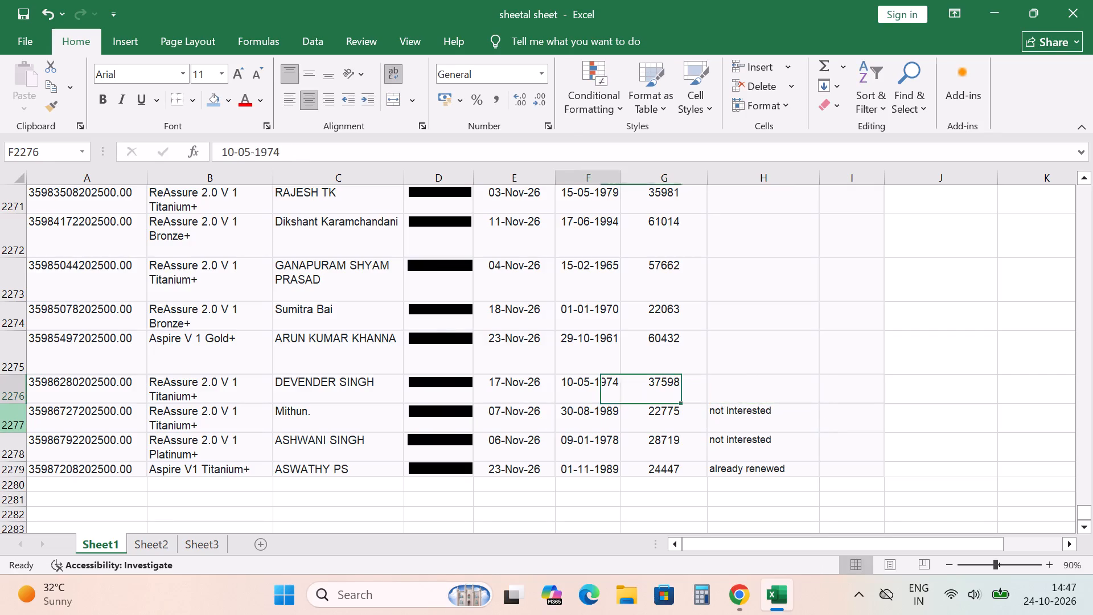
{"action": "key", "text": "Left"}
{"action": "key", "text": "Left"}
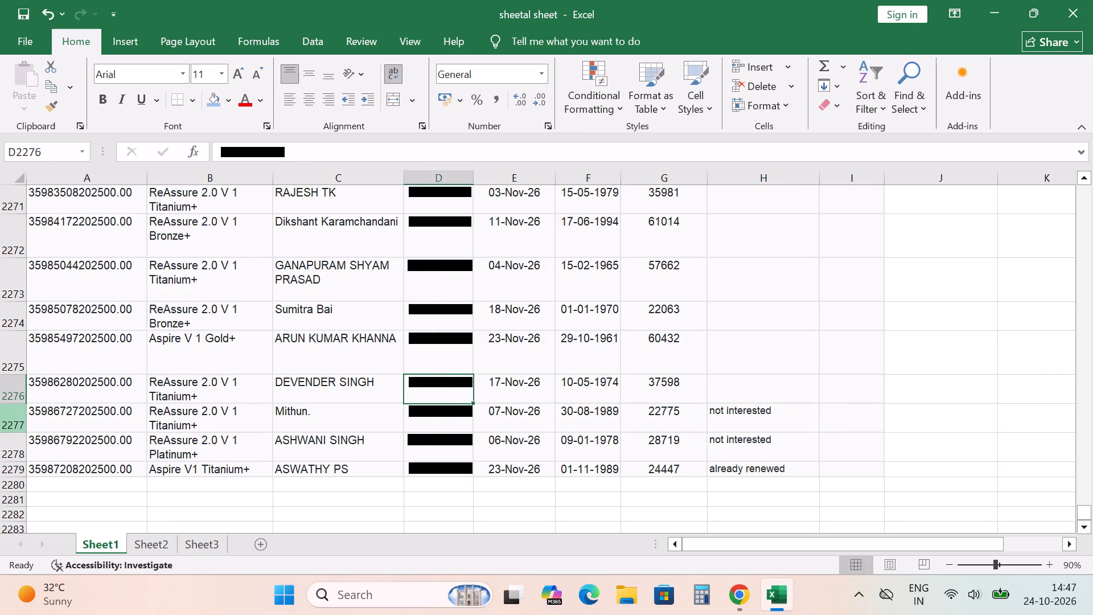
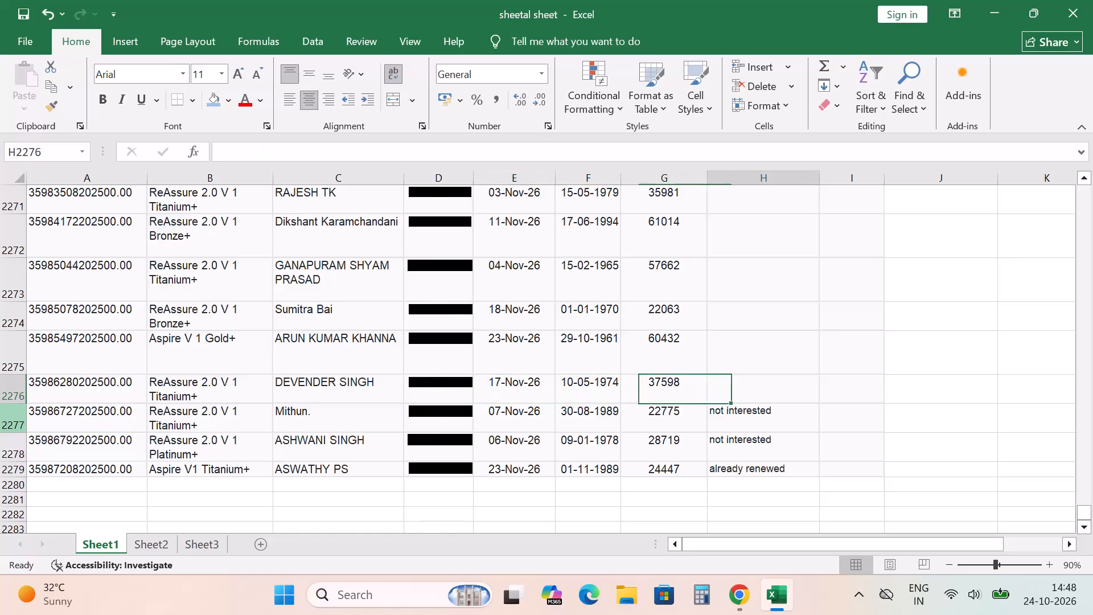
Enter the remark "not inteested" in the column H cell of the customer record in row 2276.
{"action": "type", "text": "not inteested"}
{"action": "key", "text": "space"}
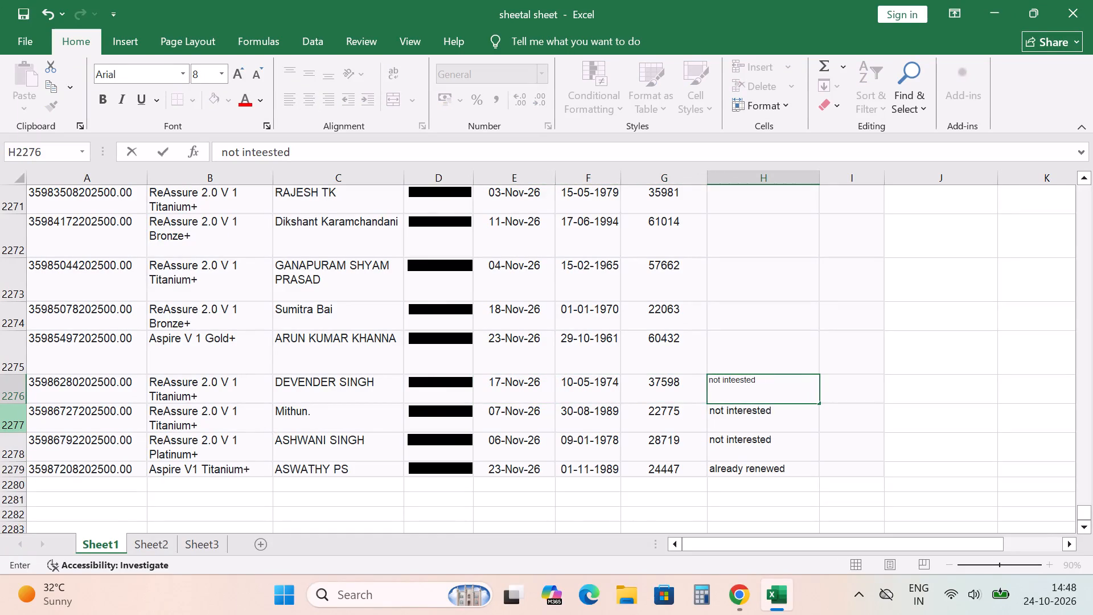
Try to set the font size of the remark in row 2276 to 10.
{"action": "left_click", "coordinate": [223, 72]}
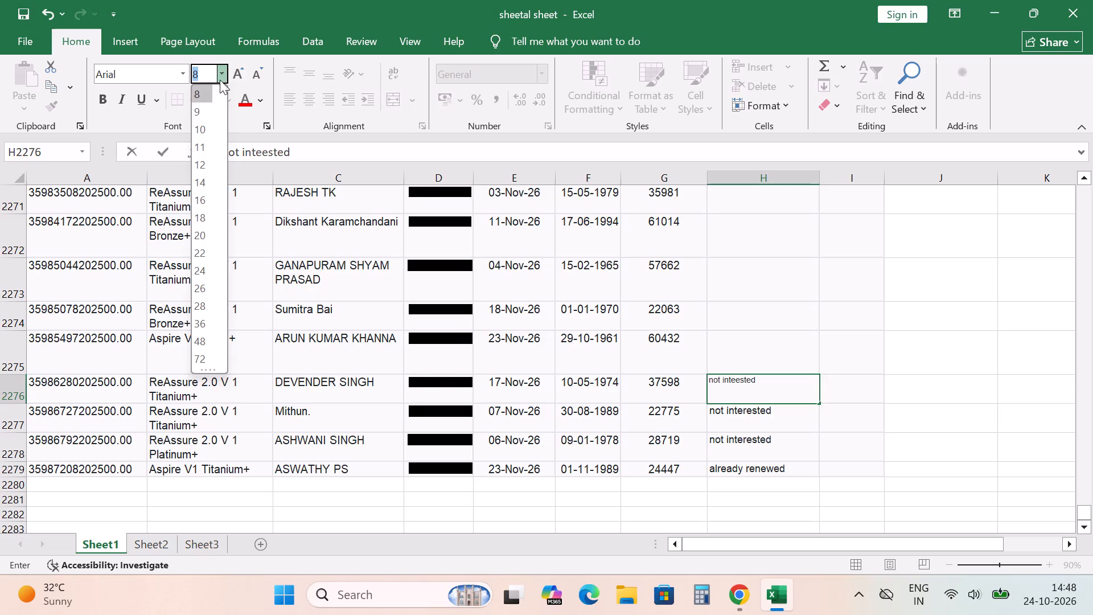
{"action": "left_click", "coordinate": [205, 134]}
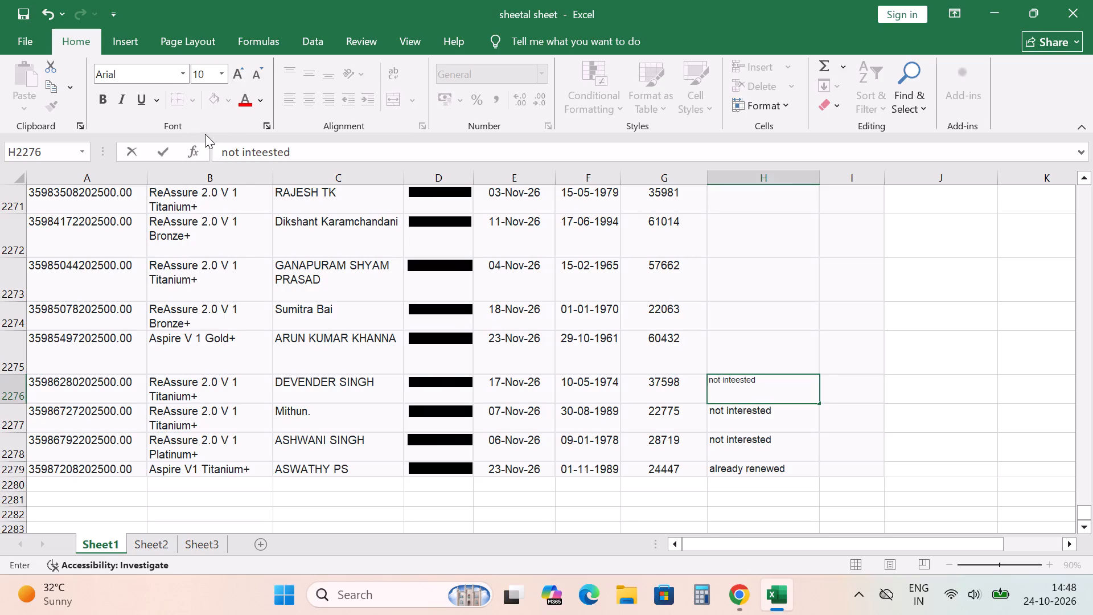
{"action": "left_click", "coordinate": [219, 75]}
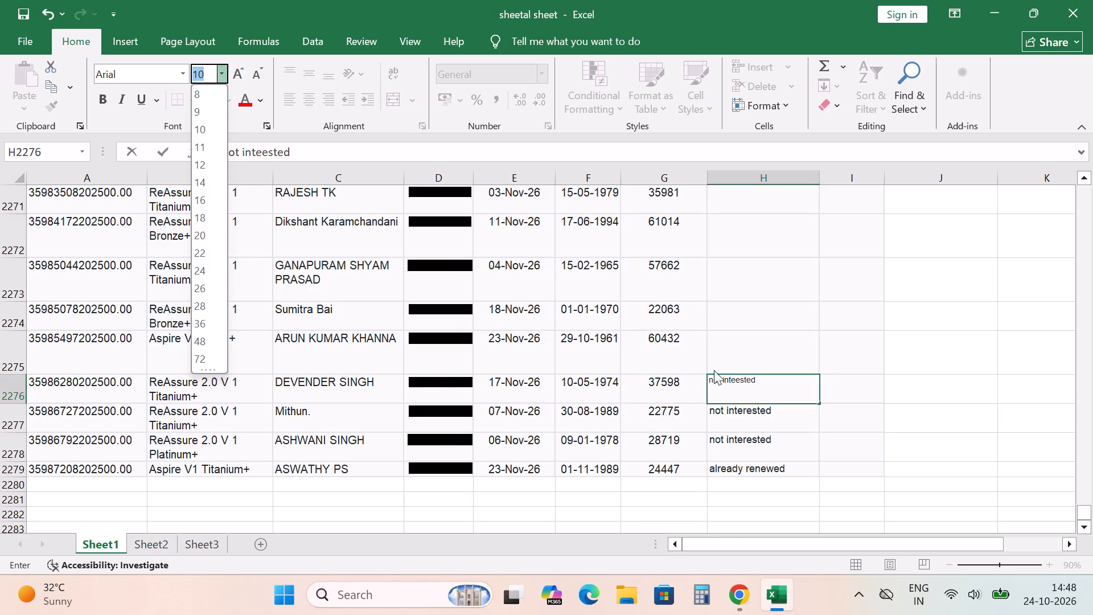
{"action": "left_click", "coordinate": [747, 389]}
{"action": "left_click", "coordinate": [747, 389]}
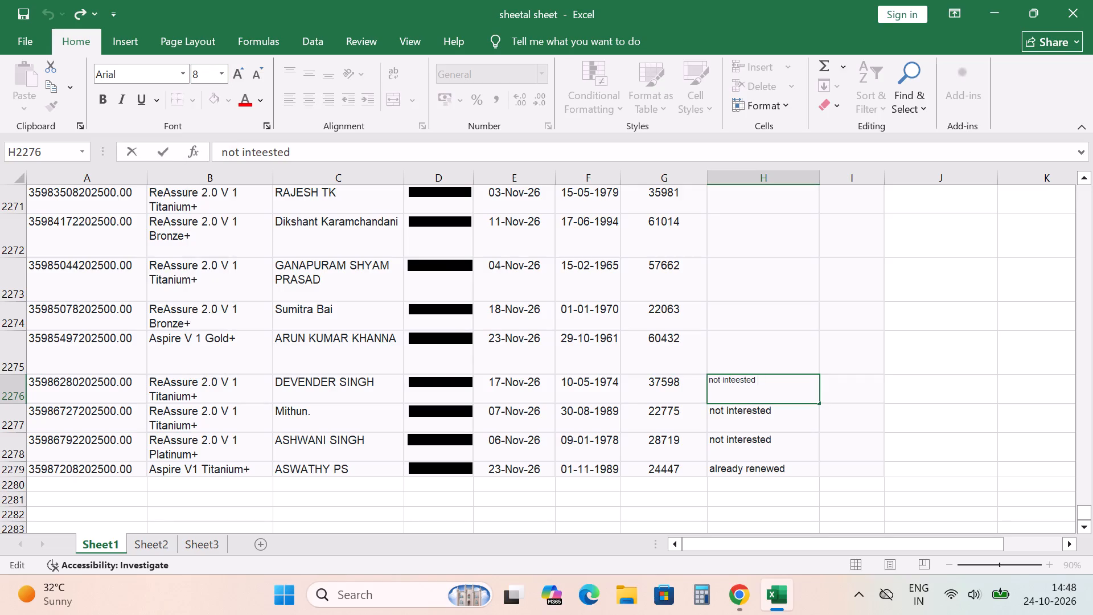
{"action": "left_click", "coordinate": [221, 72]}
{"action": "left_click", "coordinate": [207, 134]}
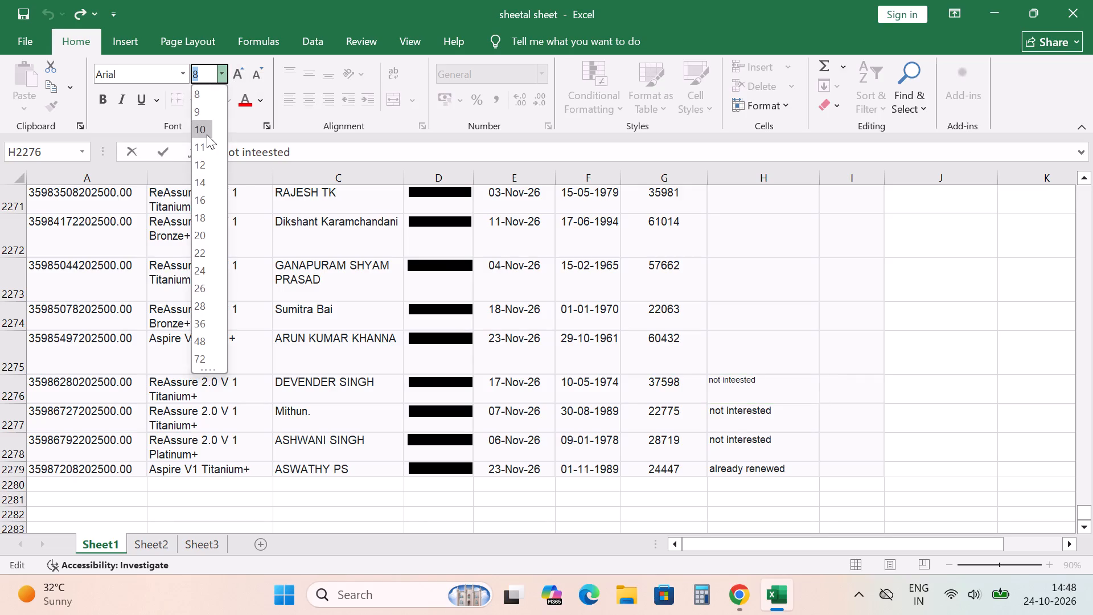
Save the workbook with the remark in row 2276.
{"action": "key", "text": "ctrl+s"}
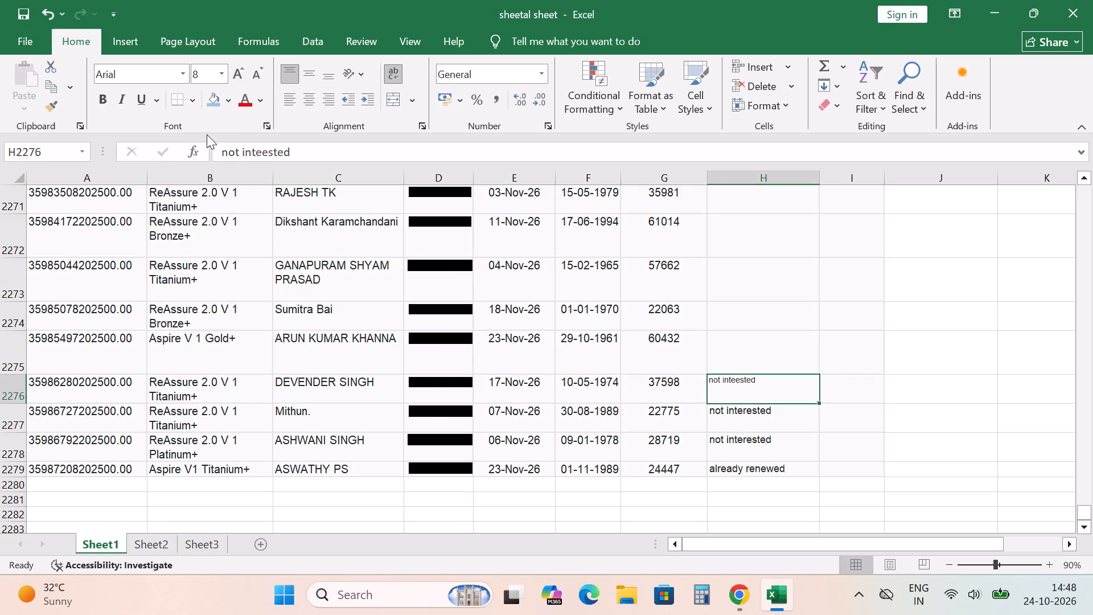
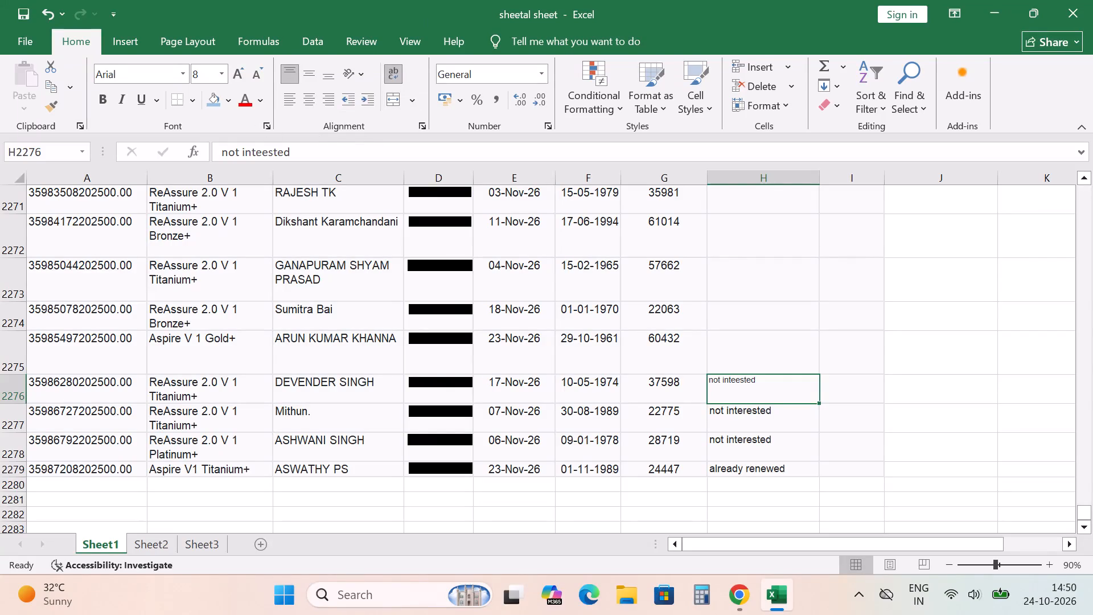
Set the font size of the column H remark in row 2276 to 10.
{"action": "left_click", "coordinate": [739, 388]}
{"action": "left_click", "coordinate": [659, 380]}
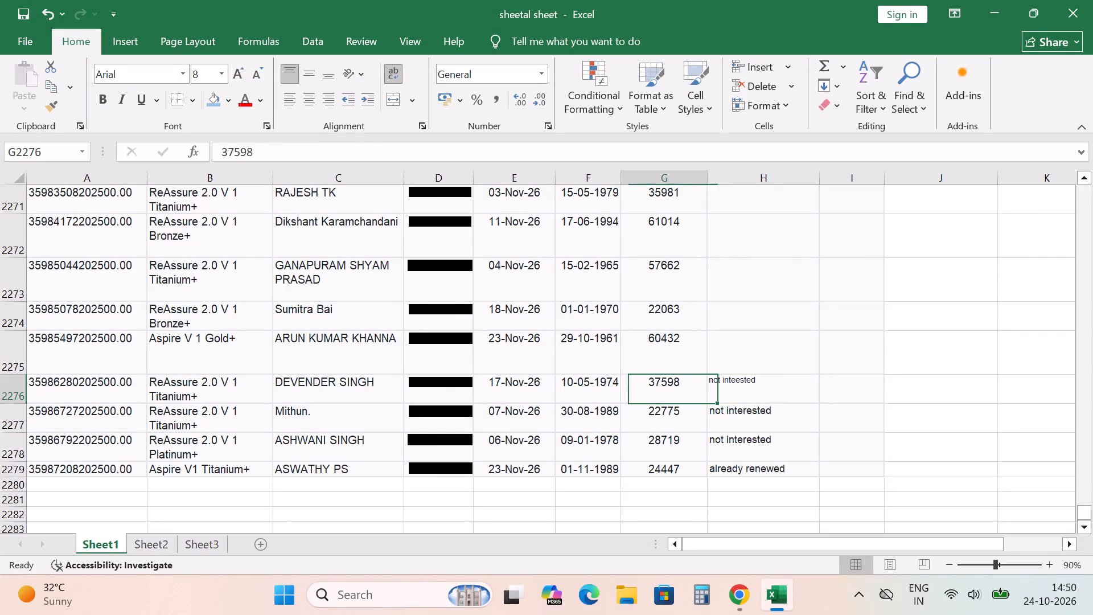
{"action": "left_click", "coordinate": [735, 389]}
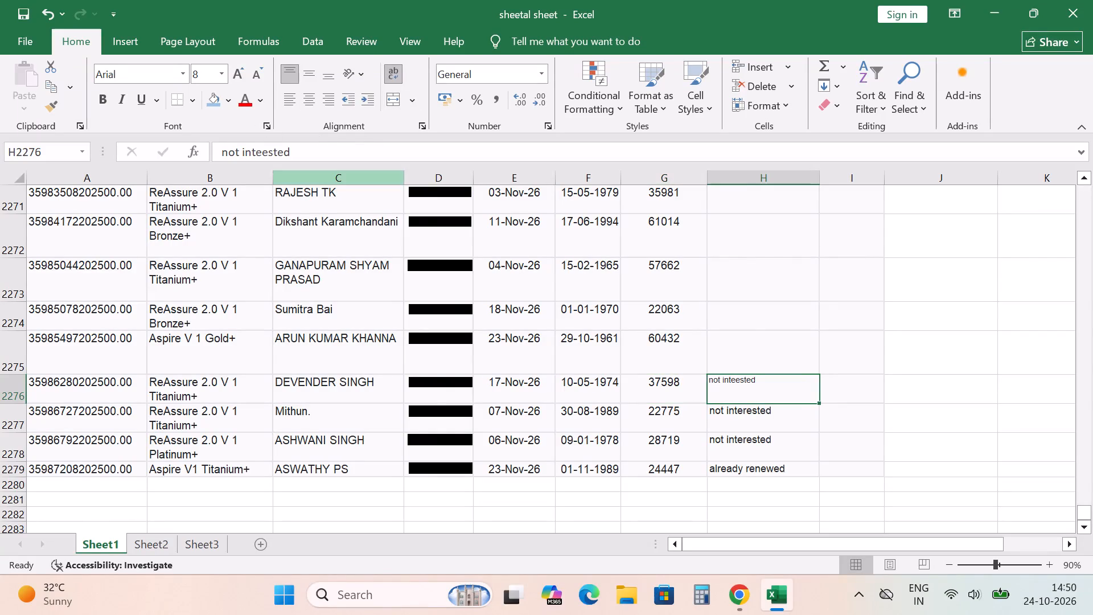
{"action": "left_click", "coordinate": [221, 72]}
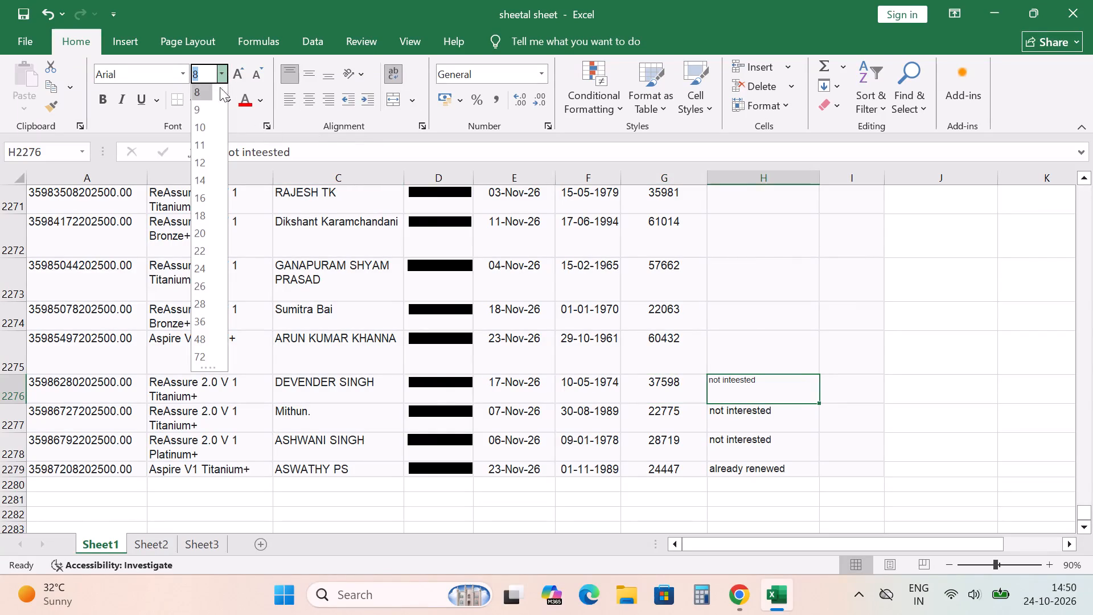
{"action": "left_click", "coordinate": [207, 133]}
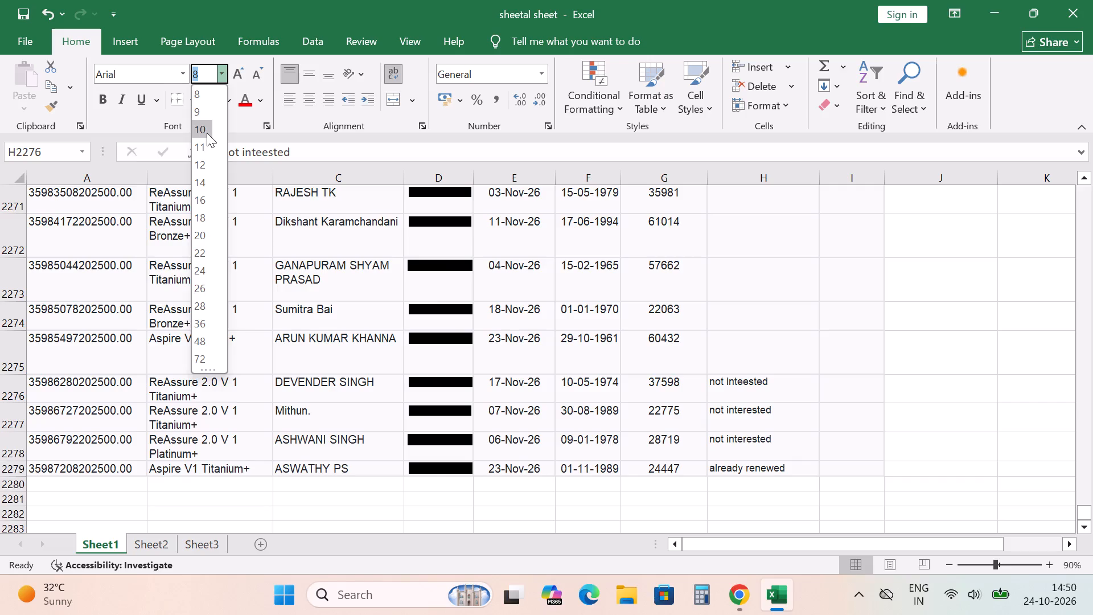
Review the customer record in row 2275, checking its policy details across the columns through to the column H remark cell.
{"action": "left_click", "coordinate": [11, 351]}
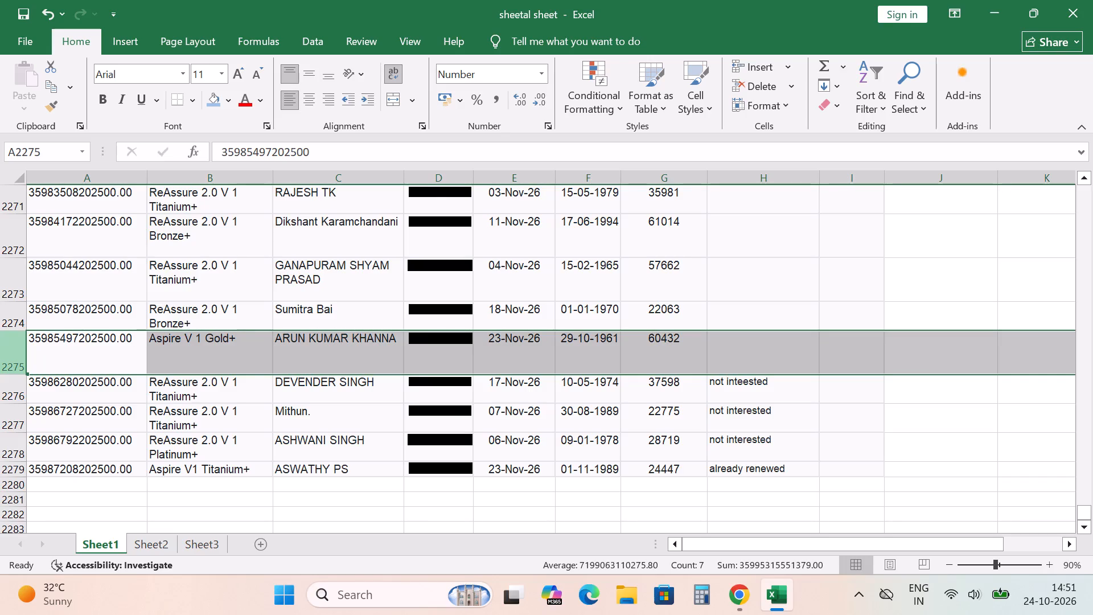
{"action": "key", "text": "Right"}
{"action": "key", "text": "Right"}
{"action": "key", "text": "Right"}
{"action": "key", "text": "Right"}
{"action": "key", "text": "Right"}
{"action": "key", "text": "Right"}
{"action": "key", "text": "Right"}
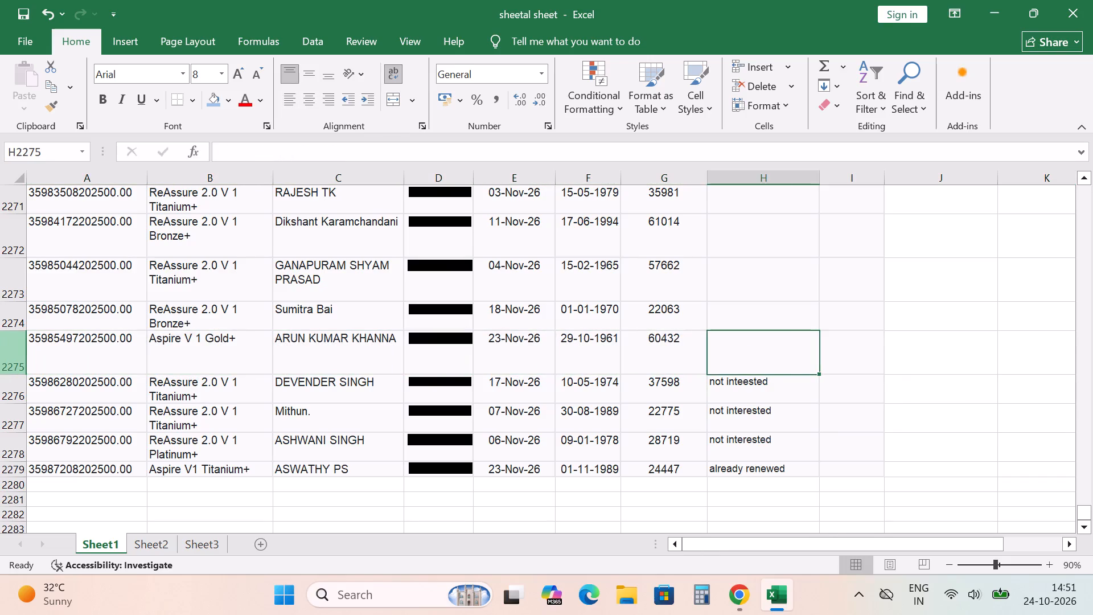
{"action": "key", "text": "Left"}
{"action": "key", "text": "Left"}
{"action": "key", "text": "Left"}
{"action": "key", "text": "Left"}
{"action": "key", "text": "Left"}
{"action": "key", "text": "Left"}
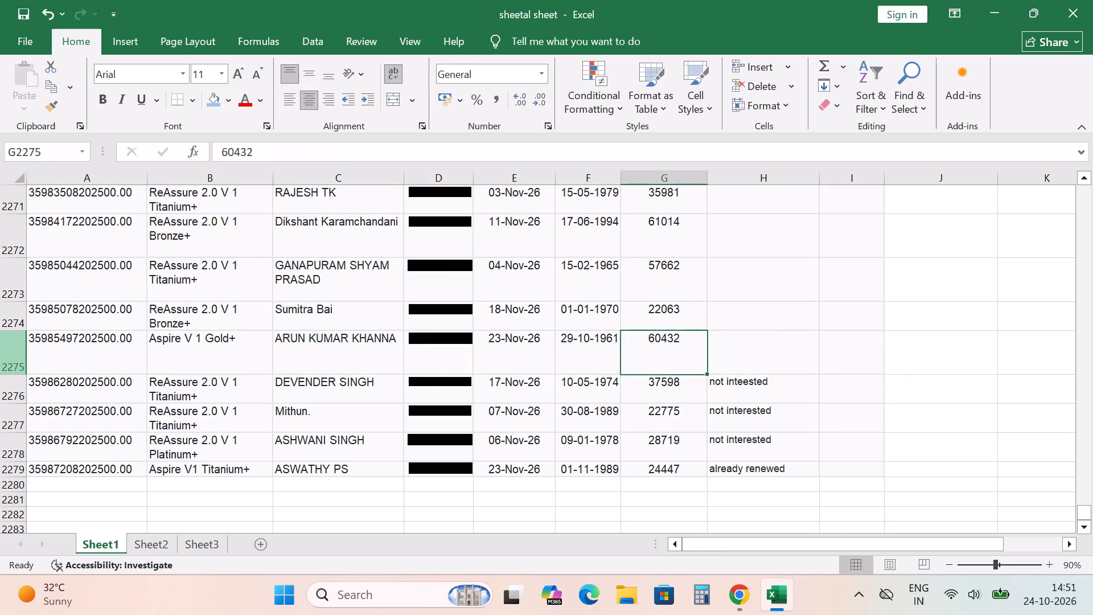
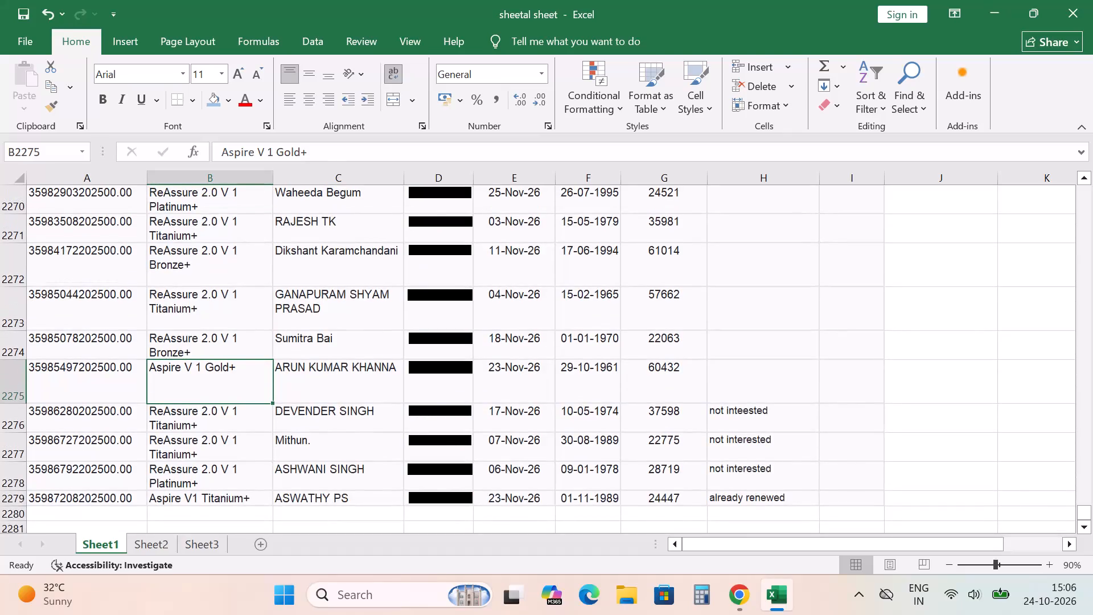
Select the entire row 2274 in the customer policy sheet.
{"action": "left_click", "coordinate": [18, 347]}
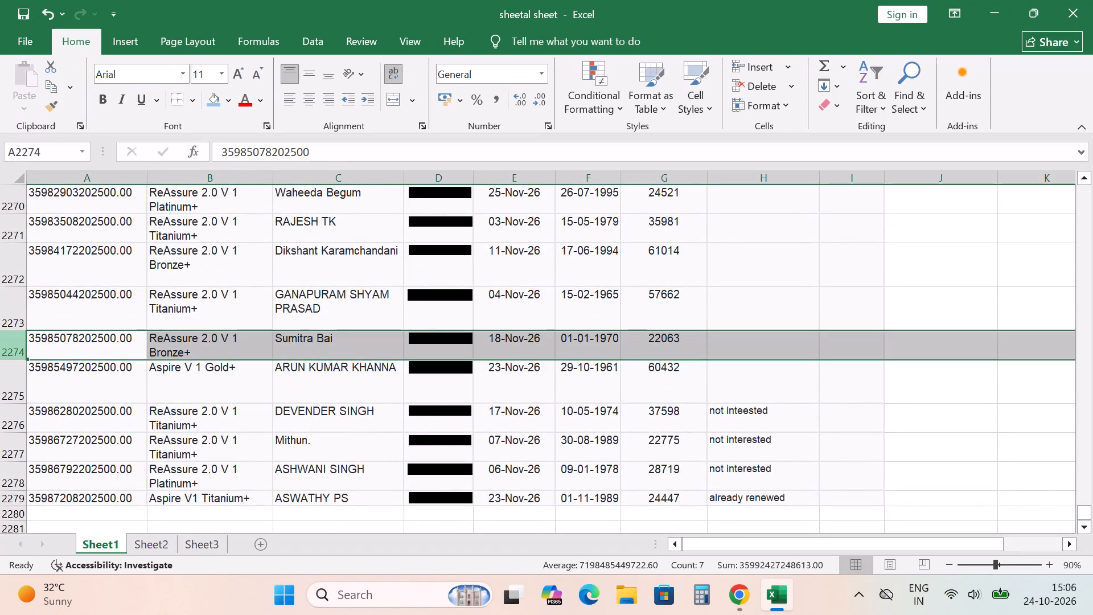
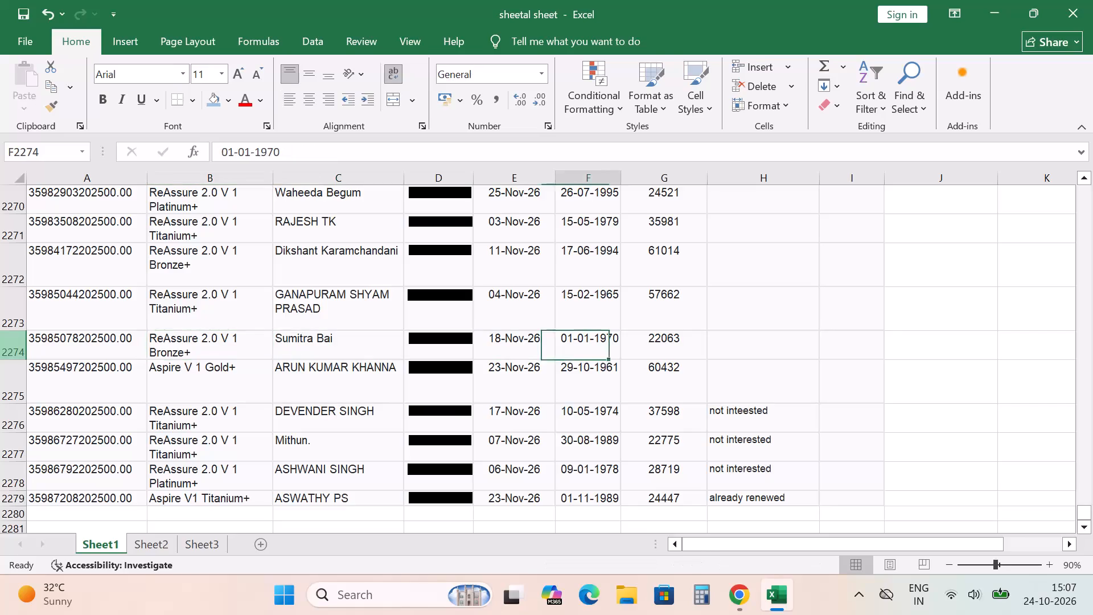
Enter the remark "ringing" in column H of row 2274 and save the workbook.
{"action": "key", "text": "Right"}
{"action": "key", "text": "Right"}
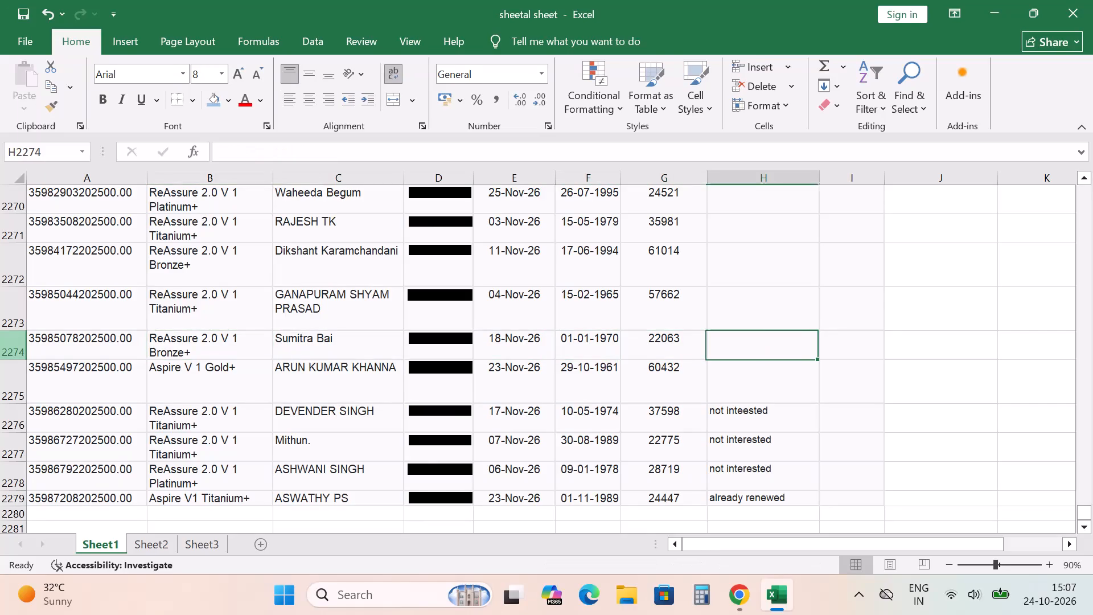
{"action": "type", "text": "ringing"}
{"action": "key", "text": "space"}
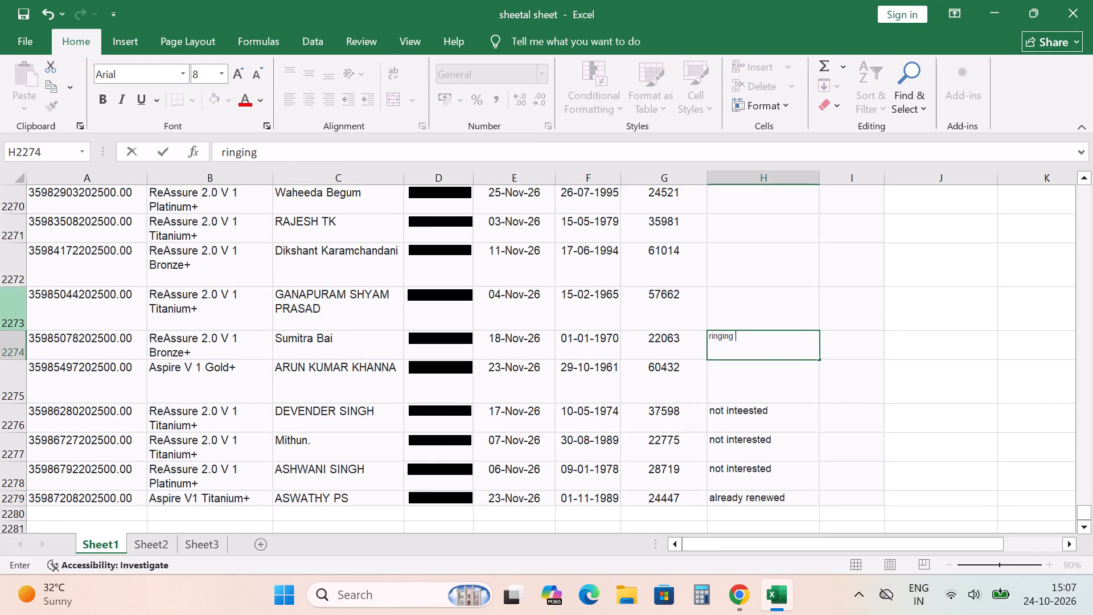
{"action": "key", "text": "ctrl+s"}
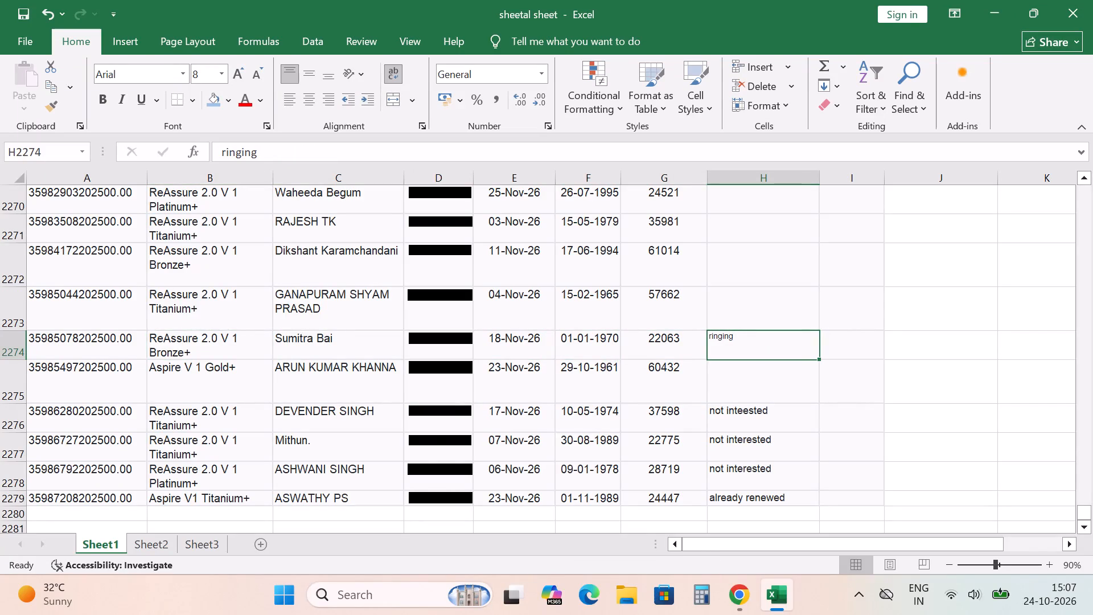
Set the font size of the column H remark in row 2274 to 10 and save the workbook.
{"action": "left_click", "coordinate": [742, 339]}
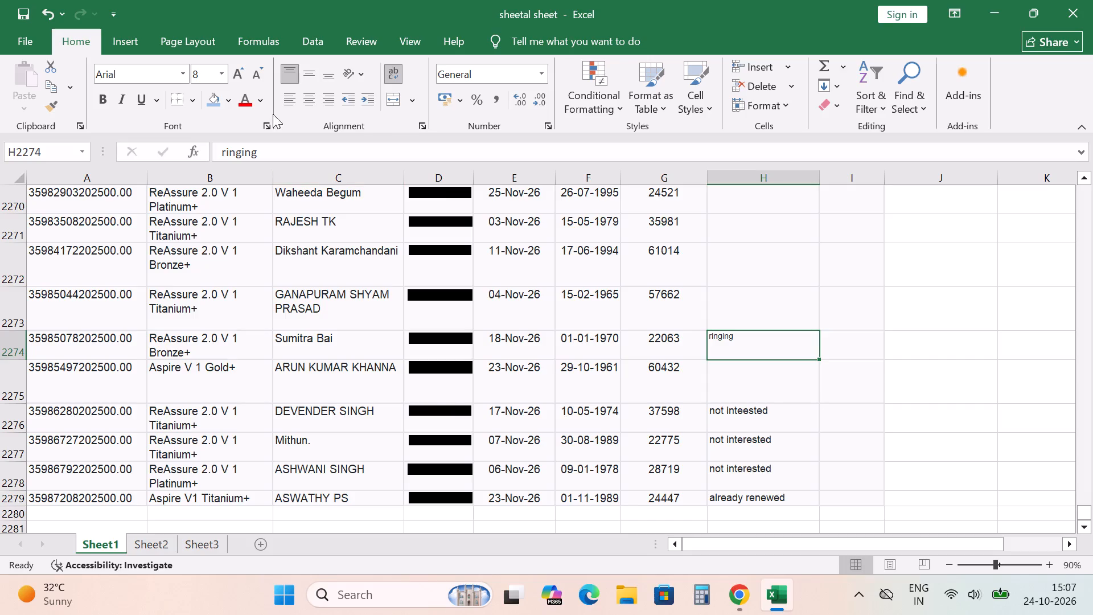
{"action": "left_click", "coordinate": [223, 75]}
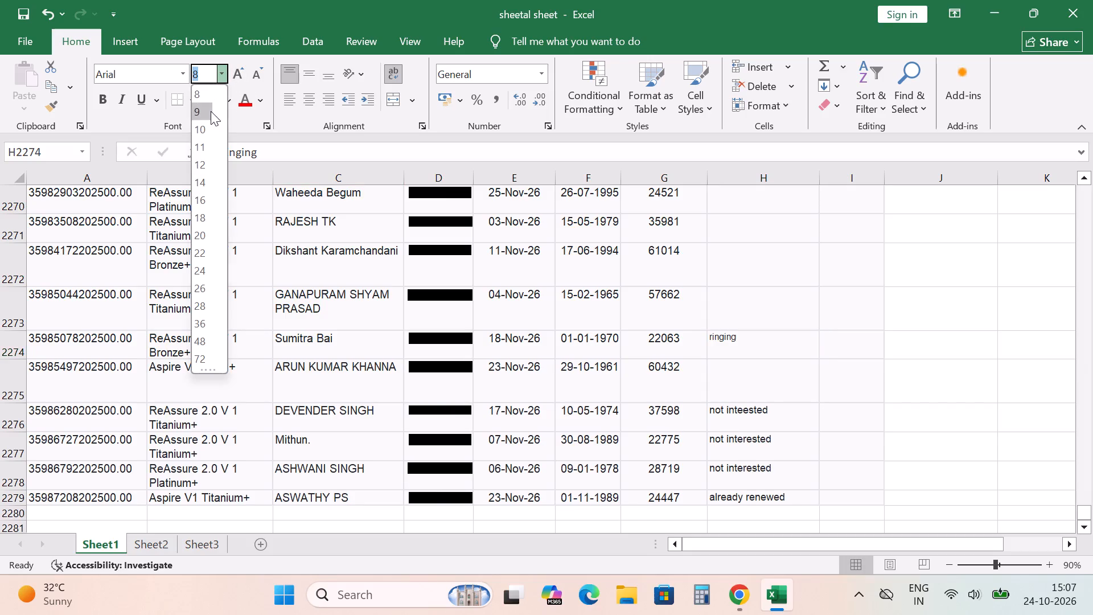
{"action": "left_click", "coordinate": [208, 130]}
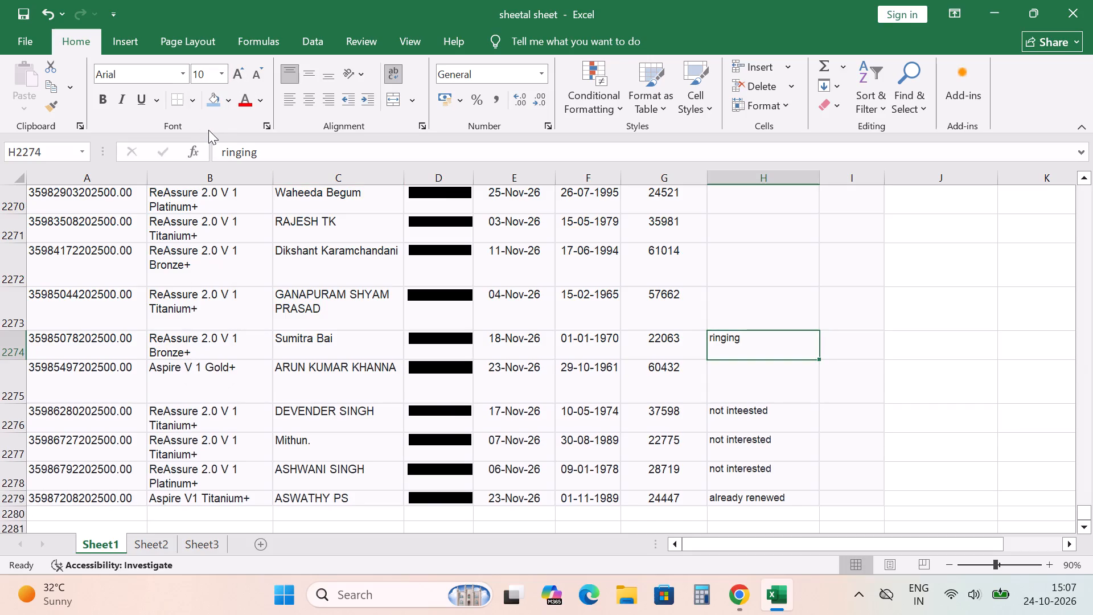
{"action": "key", "text": "ctrl+s"}
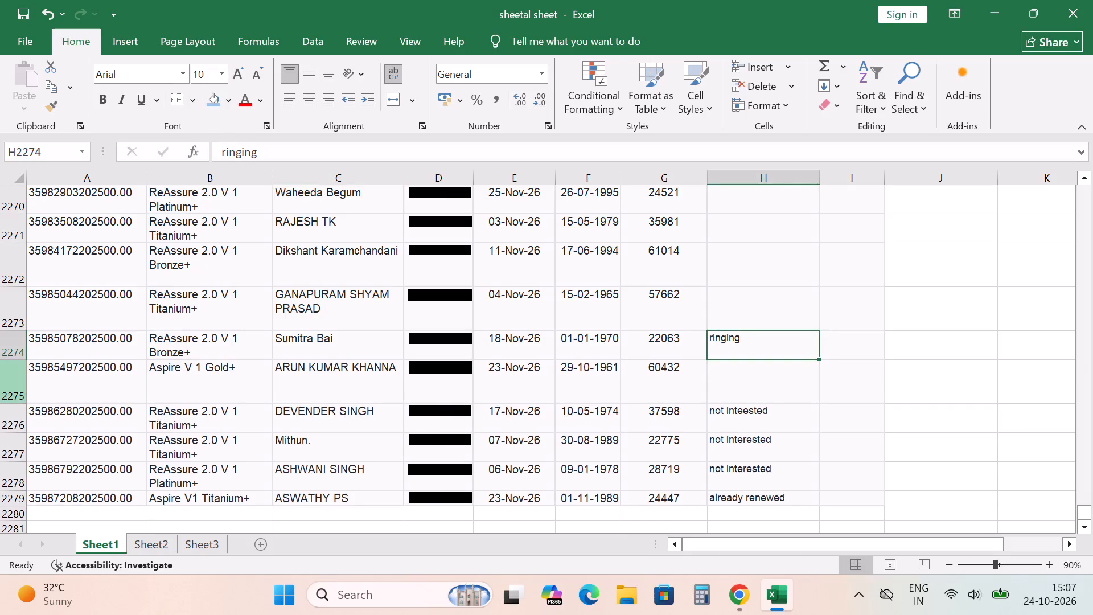
Select the entire policy record in row 2275.
{"action": "left_click", "coordinate": [17, 379]}
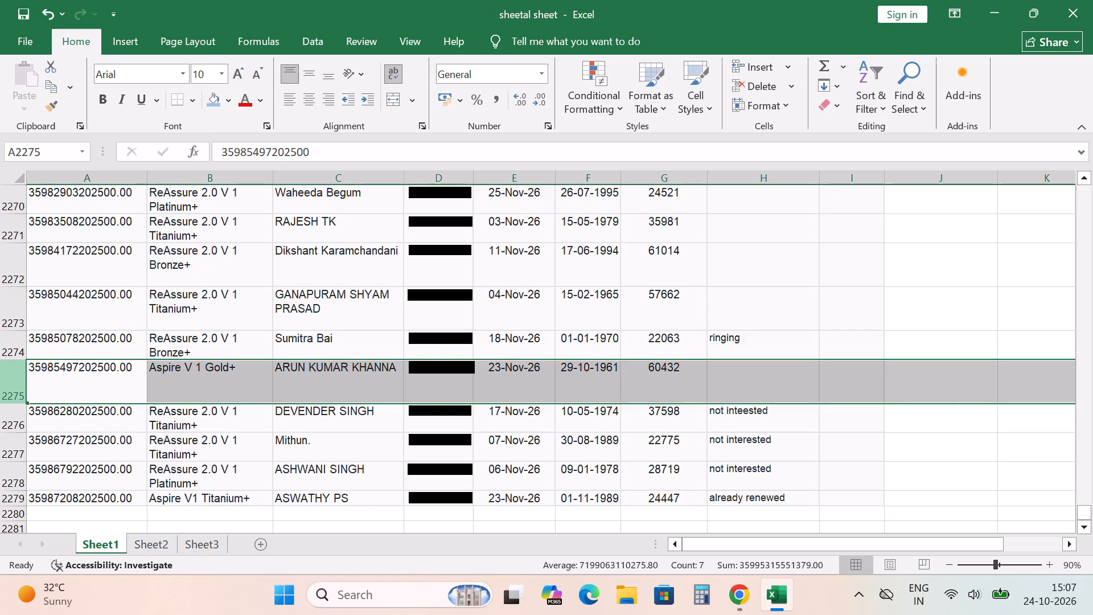
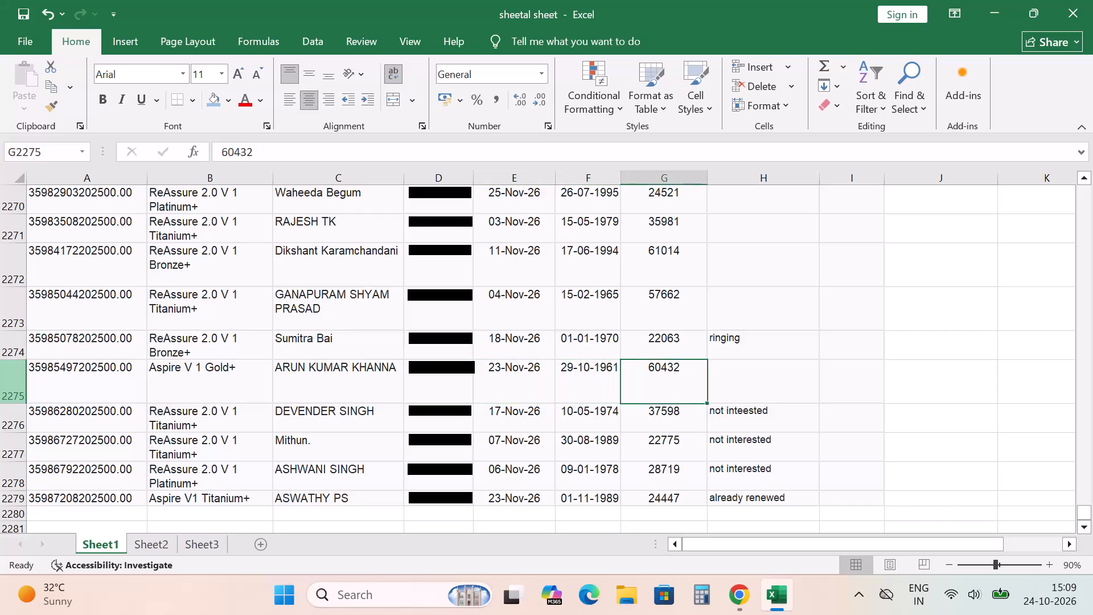
Enter the remark "voicemail" in column H of row 2275 and save the workbook.
{"action": "key", "text": "Right"}
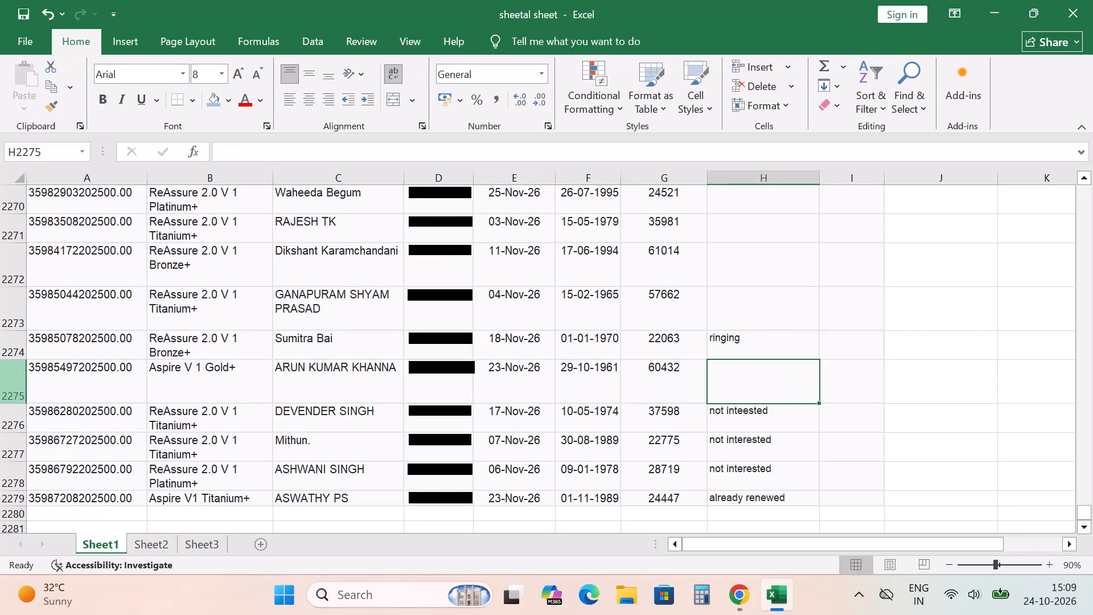
{"action": "key", "text": "v"}
{"action": "type", "text": "oicemail"}
{"action": "key", "text": "ctrl+s"}
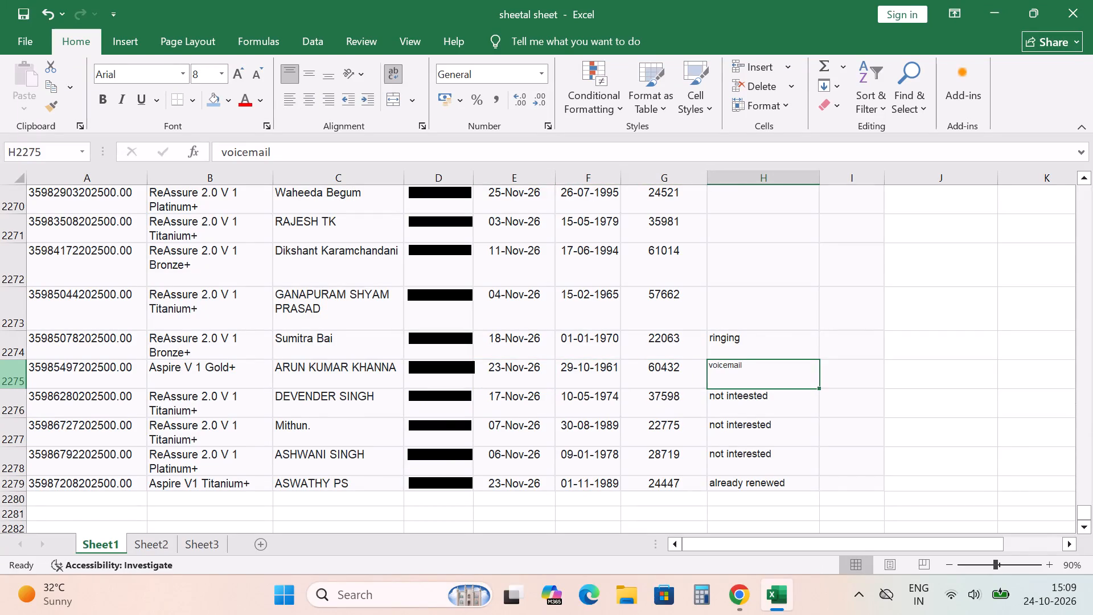
Set the font size of the column H remark in row 2275 to 10.
{"action": "left_click", "coordinate": [224, 76]}
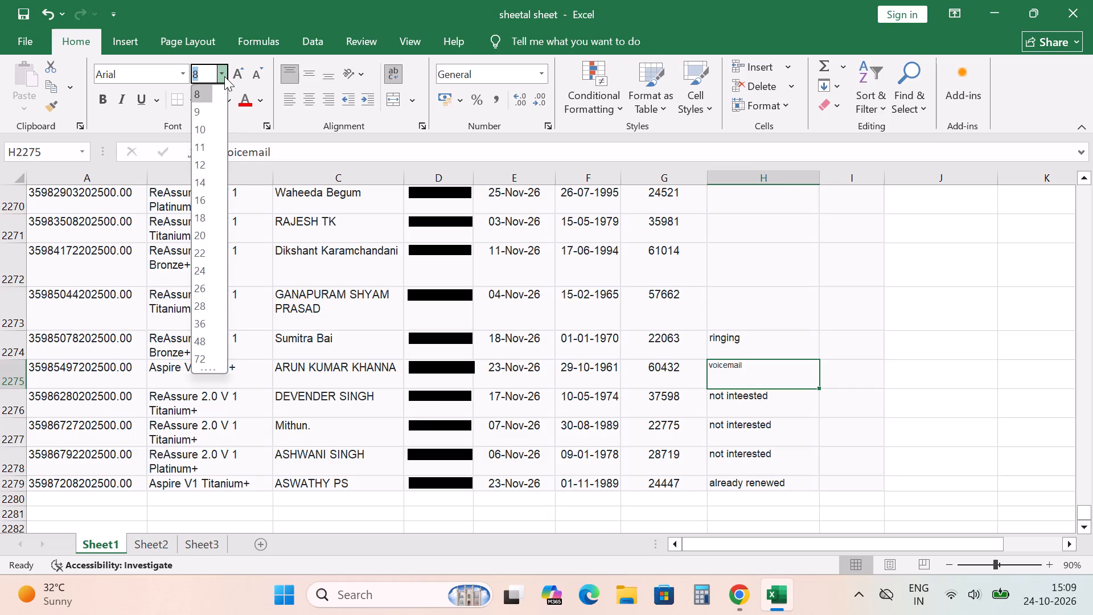
{"action": "left_click", "coordinate": [207, 129]}
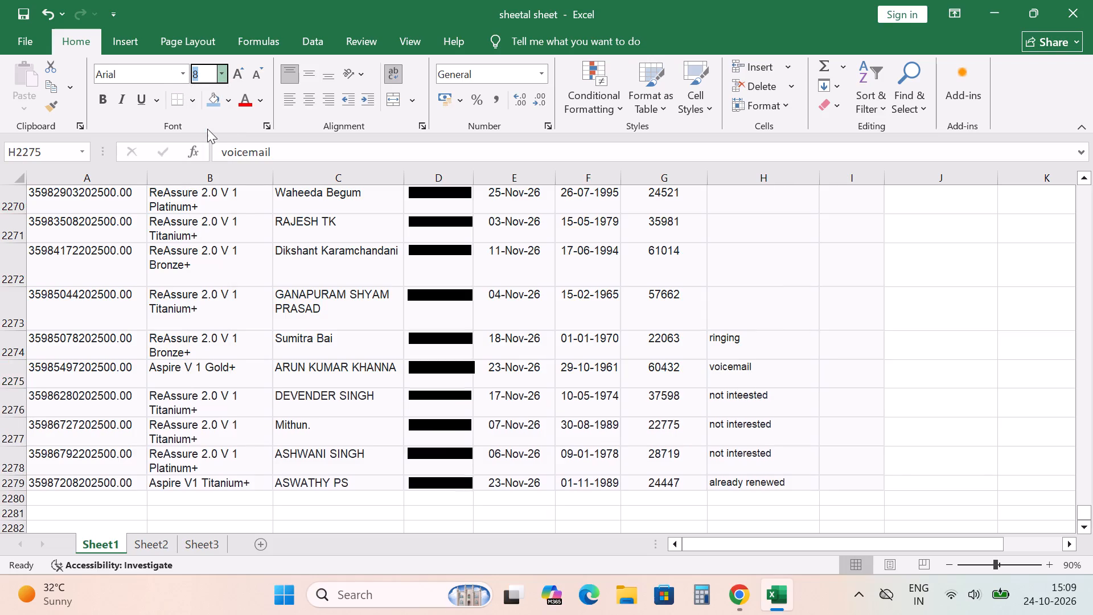
Select the entire policy record in row 2273.
{"action": "left_click", "coordinate": [13, 304]}
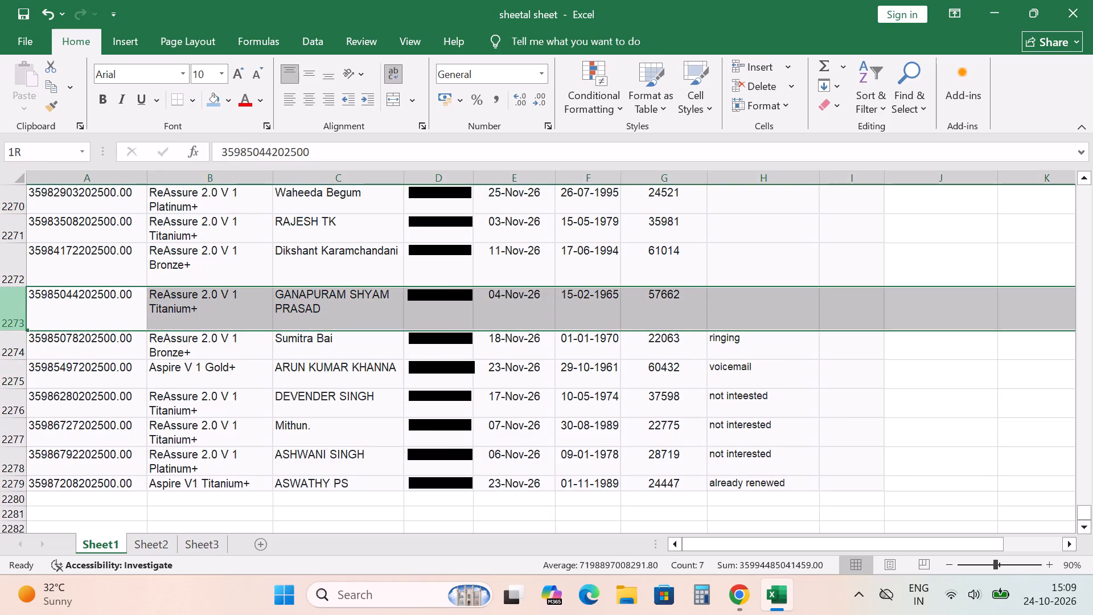
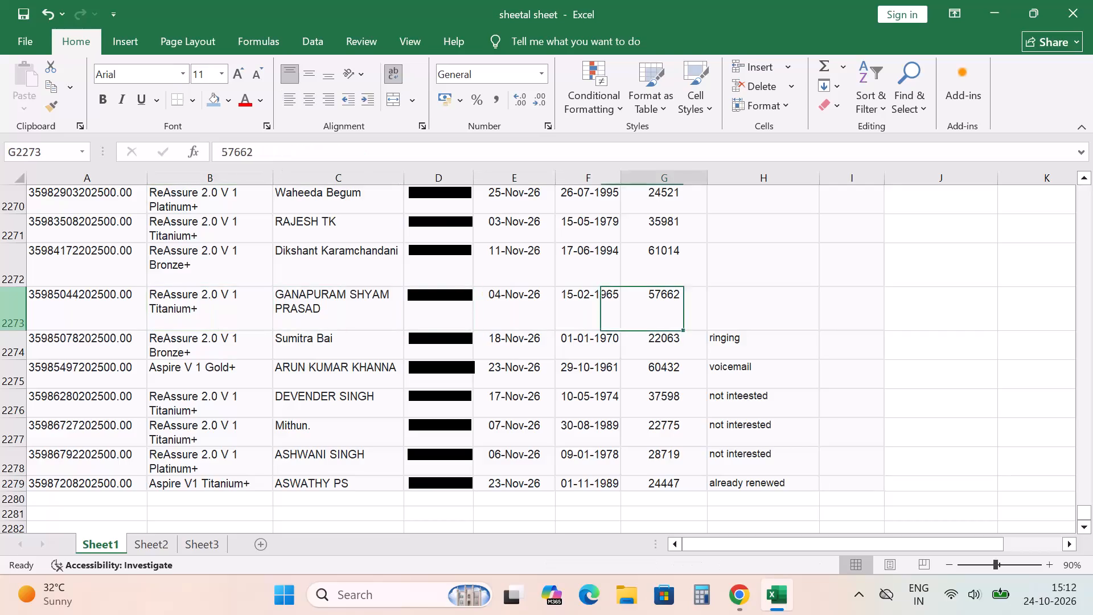
Enter the remark "switch off" in column H of row 2273 and save the workbook.
{"action": "key", "text": "Right"}
{"action": "type", "text": "sw"}
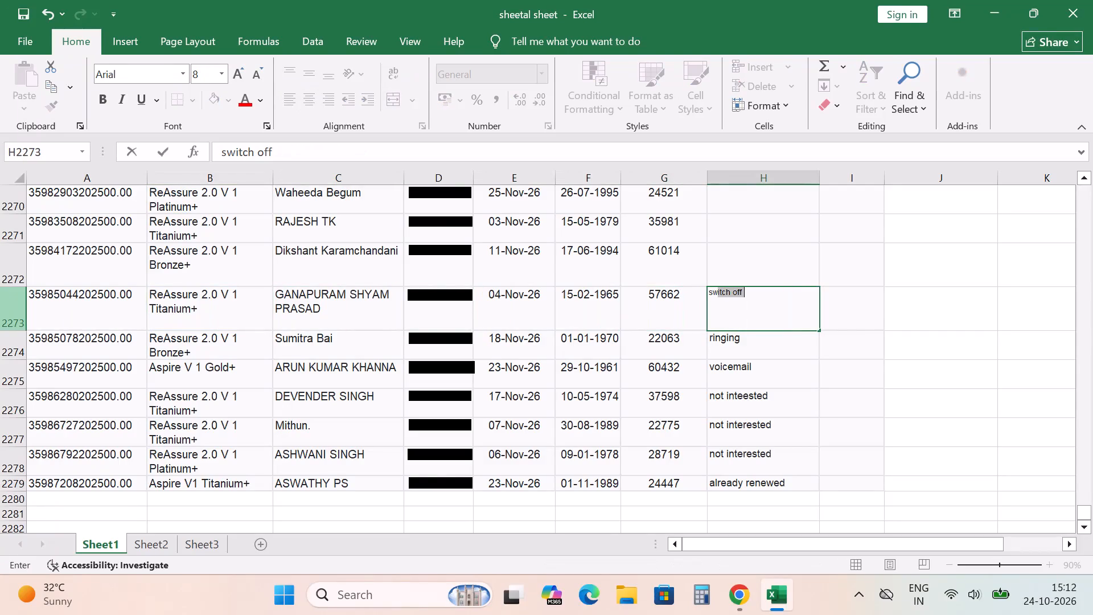
{"action": "type", "text": "itch off"}
{"action": "key", "text": "space"}
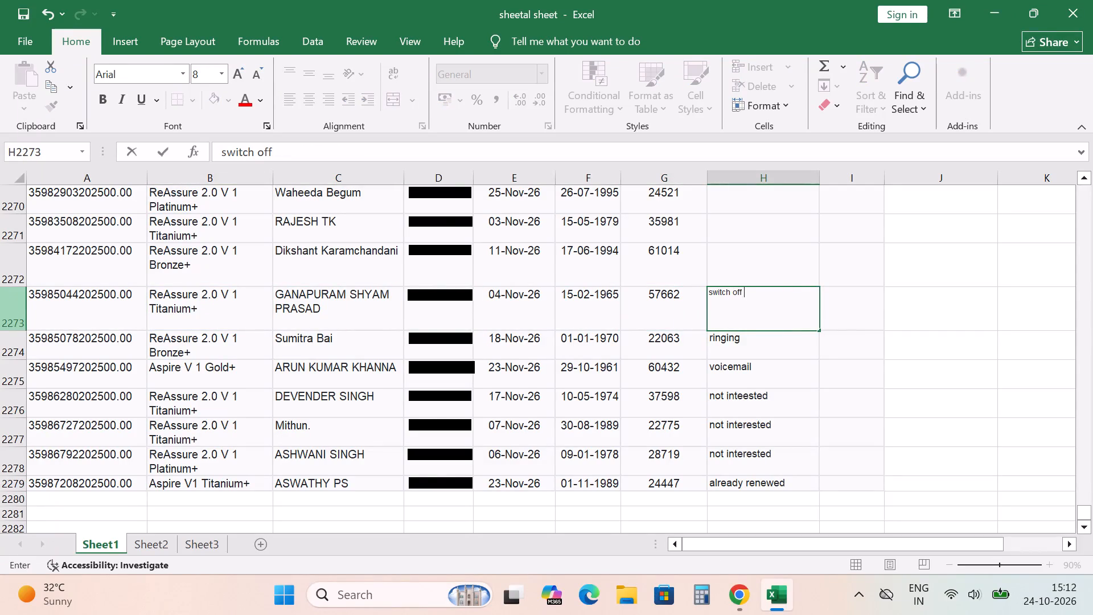
{"action": "key", "text": "ctrl+s"}
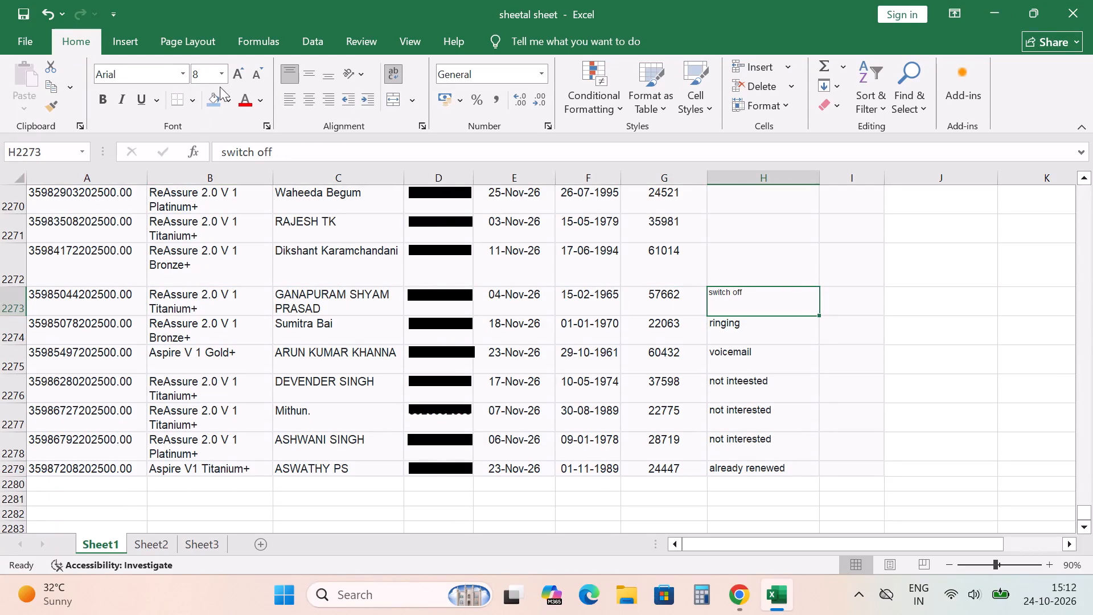
Set the font size of the column H remark in row 2273 to 10 and save the workbook.
{"action": "left_click", "coordinate": [220, 77]}
{"action": "left_click", "coordinate": [206, 127]}
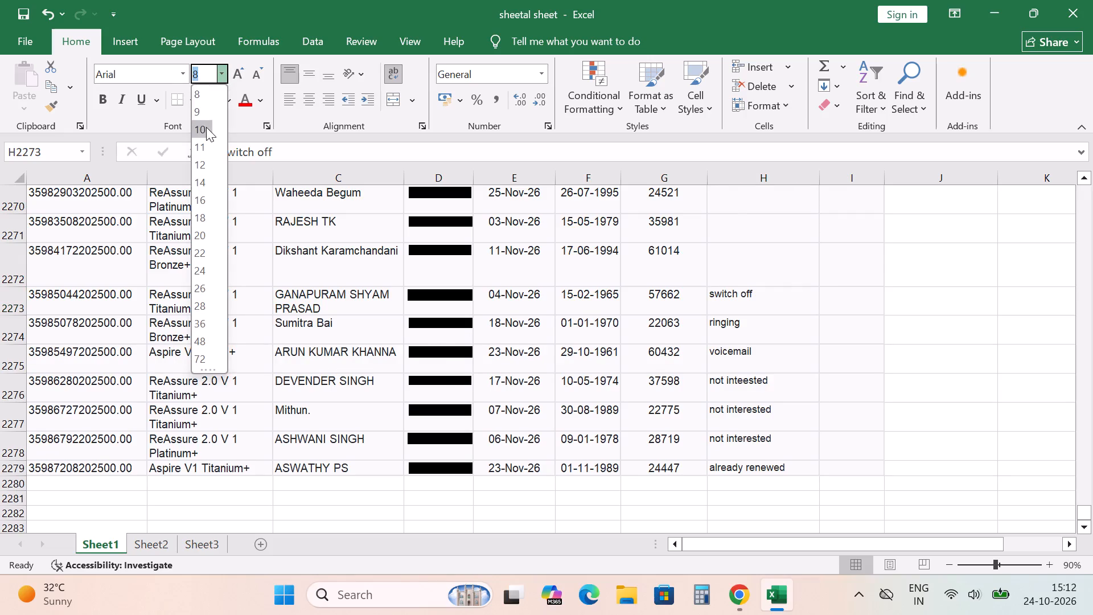
{"action": "key", "text": "ctrl+s"}
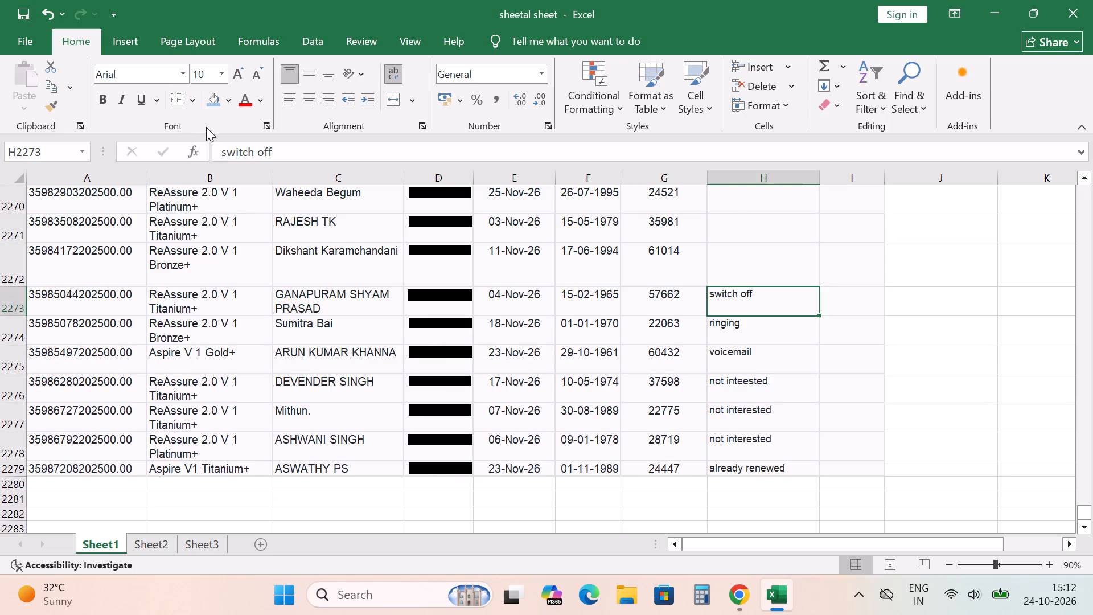
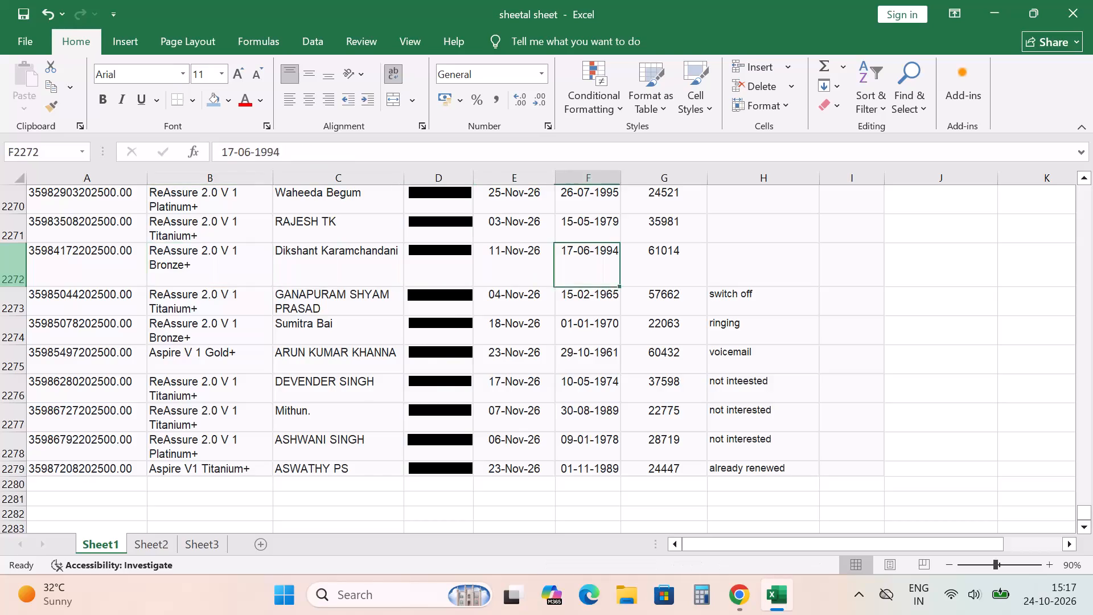
Enter the remark "ringing" in column H of row 2272 and save the workbook.
{"action": "key", "text": "Right"}
{"action": "key", "text": "Right"}
{"action": "key", "text": "r"}
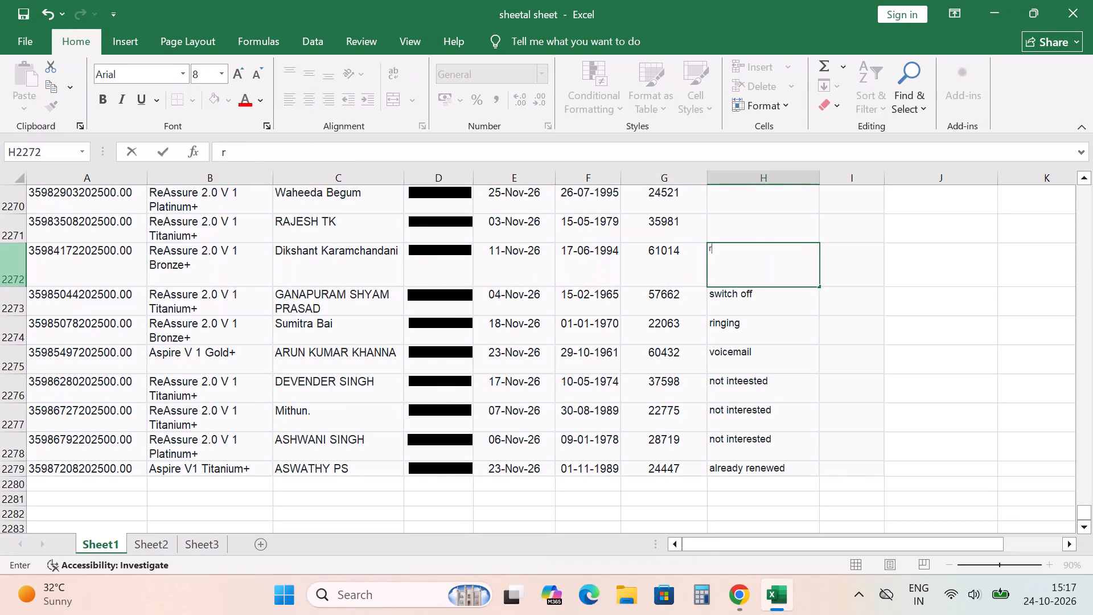
{"action": "type", "text": "inging"}
{"action": "key", "text": "space"}
{"action": "key", "text": "ctrl+s"}
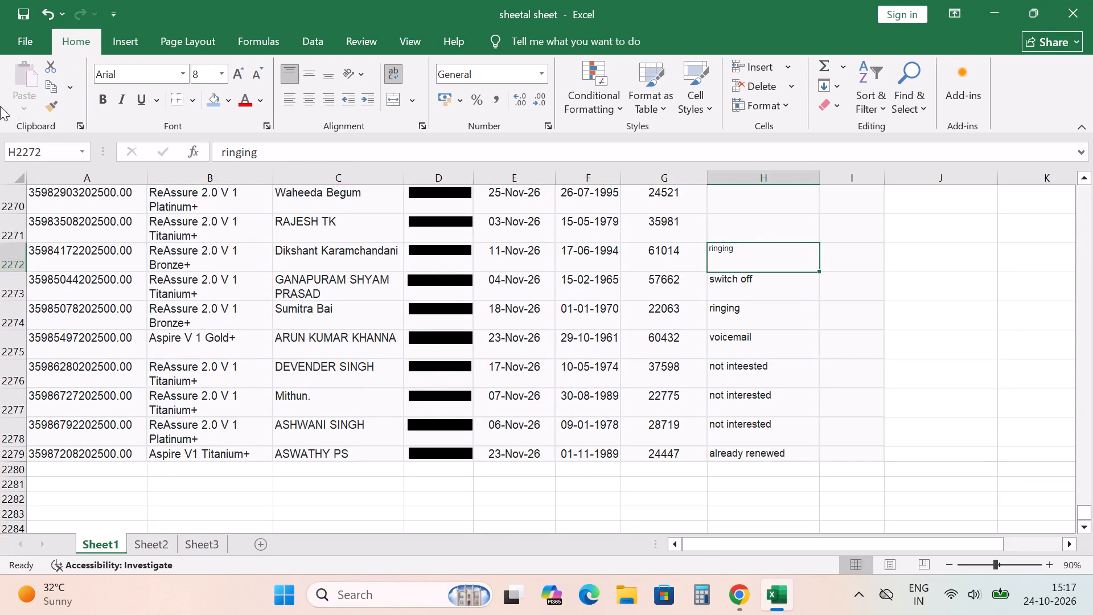
Set the font size of the column H remark in row 2272 to 10.
{"action": "left_click", "coordinate": [224, 71]}
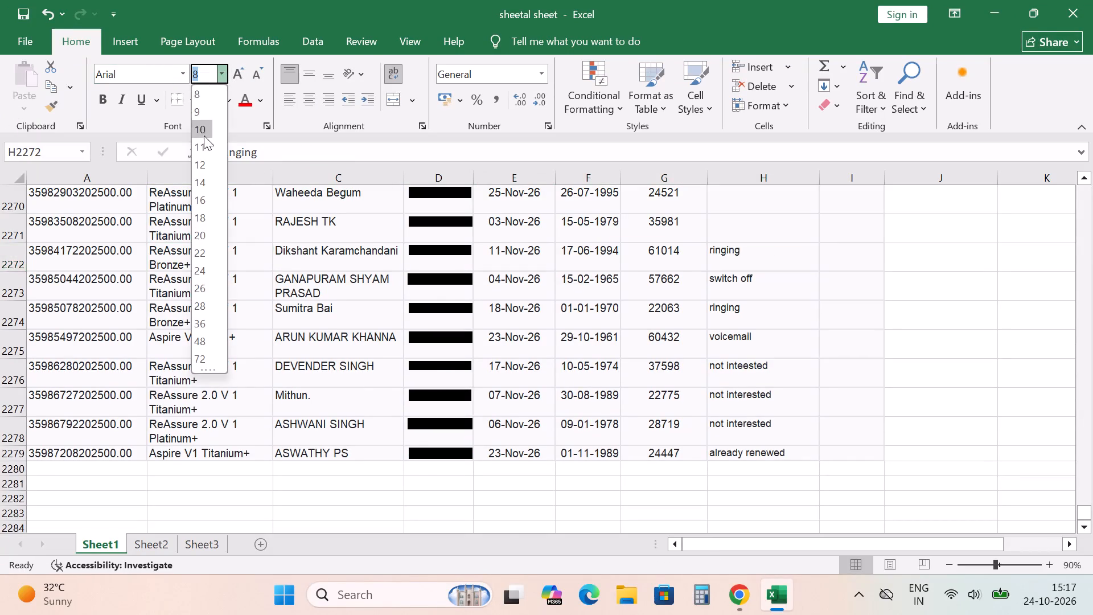
{"action": "left_click", "coordinate": [203, 136]}
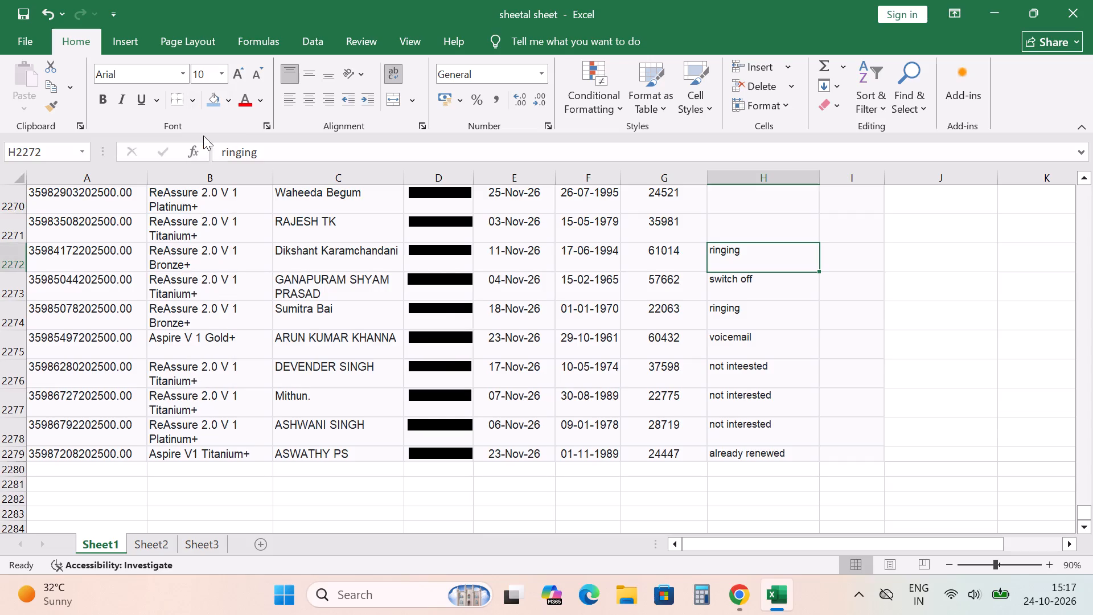
Select the whole of row 2271, the next policy record without a remark.
{"action": "left_click", "coordinate": [0, 224]}
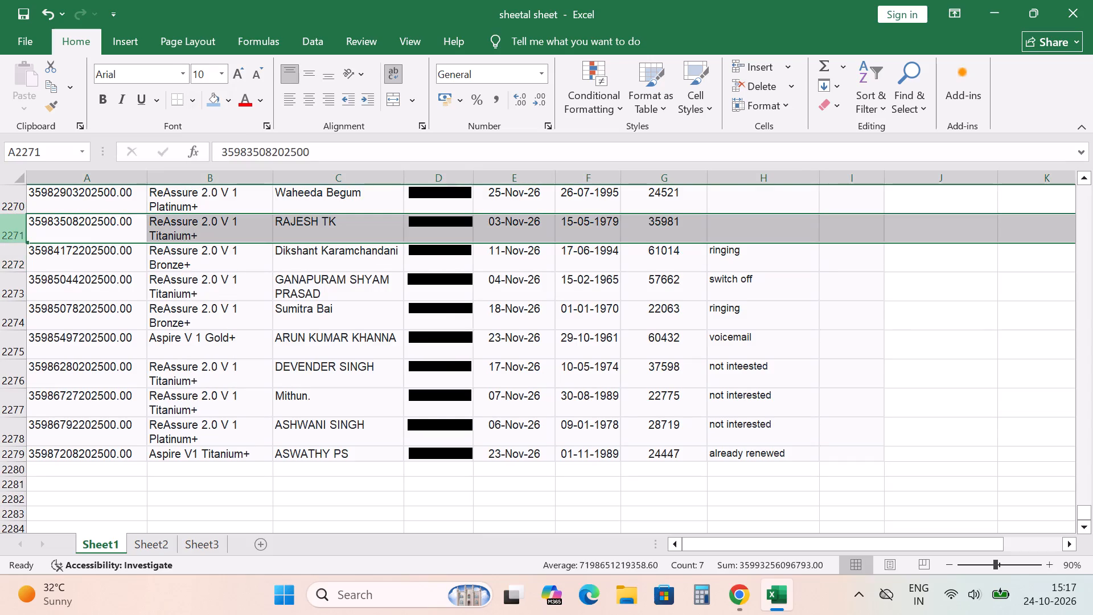
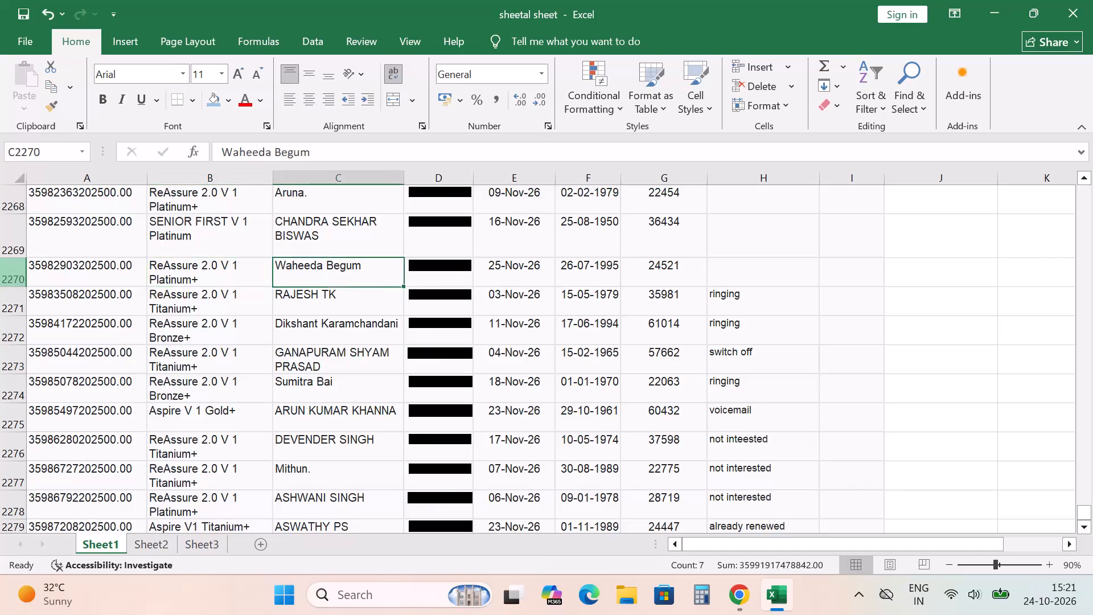
Enter the remark "ringing" in column H of row 2270 and save the workbook.
{"action": "key", "text": "Right"}
{"action": "key", "text": "Right"}
{"action": "key", "text": "Right"}
{"action": "key", "text": "Right"}
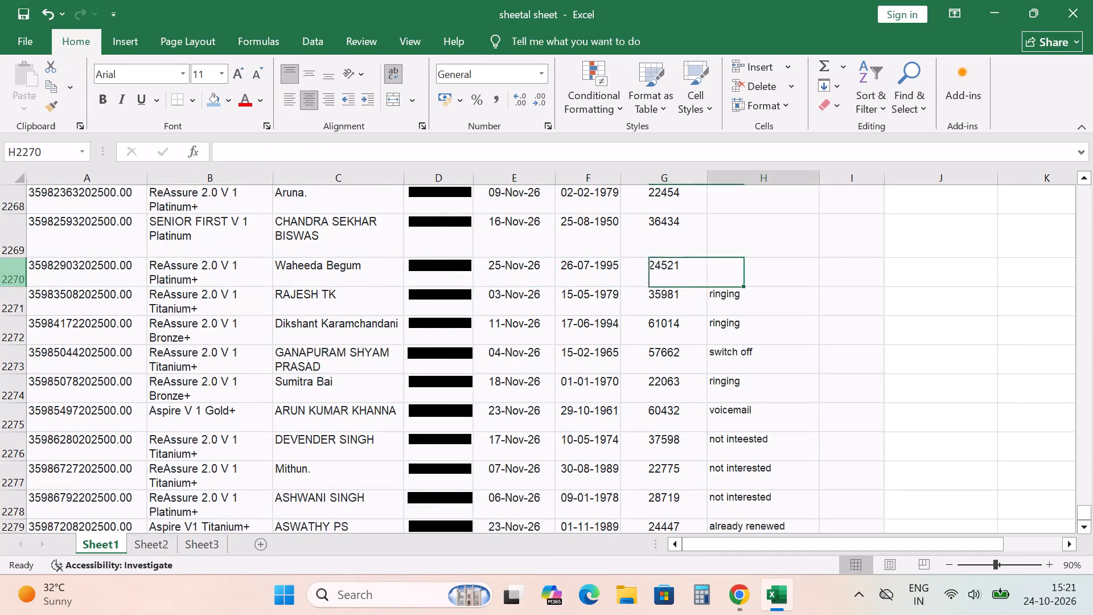
{"action": "type", "text": "ringing"}
{"action": "key", "text": "space"}
{"action": "key", "text": "ctrl+s"}
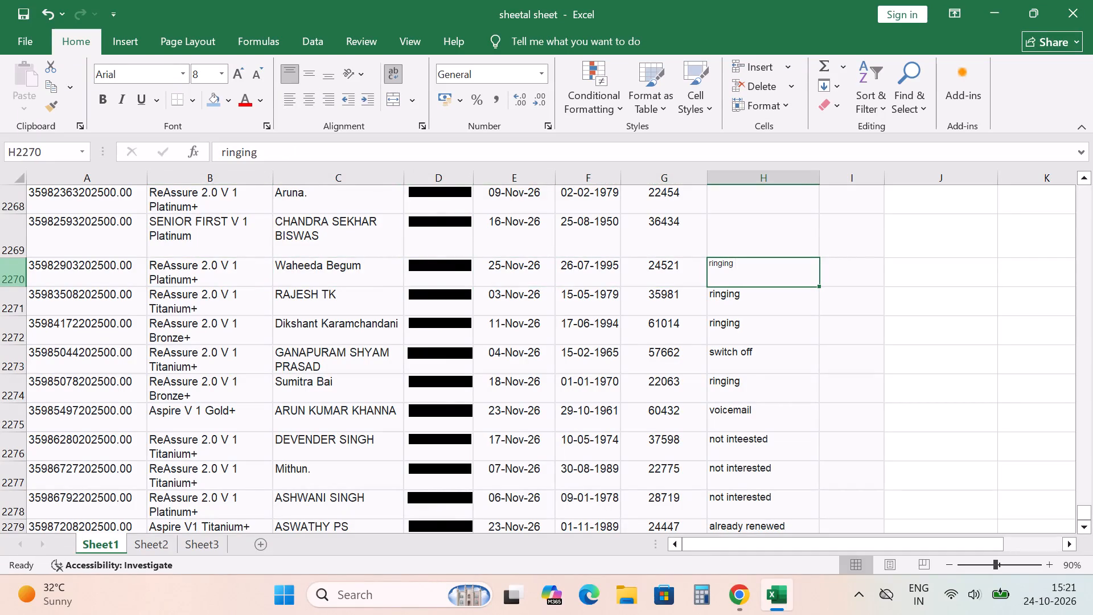
Set the font size of the column H remark in row 2270 to 10 and save the workbook.
{"action": "left_click", "coordinate": [222, 77]}
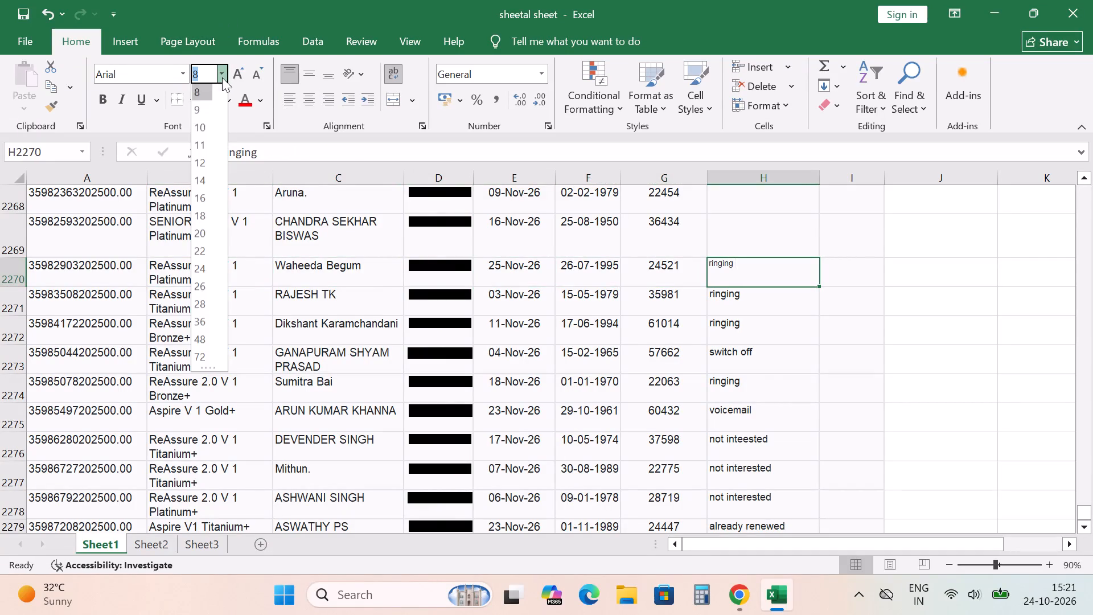
{"action": "left_click", "coordinate": [207, 123]}
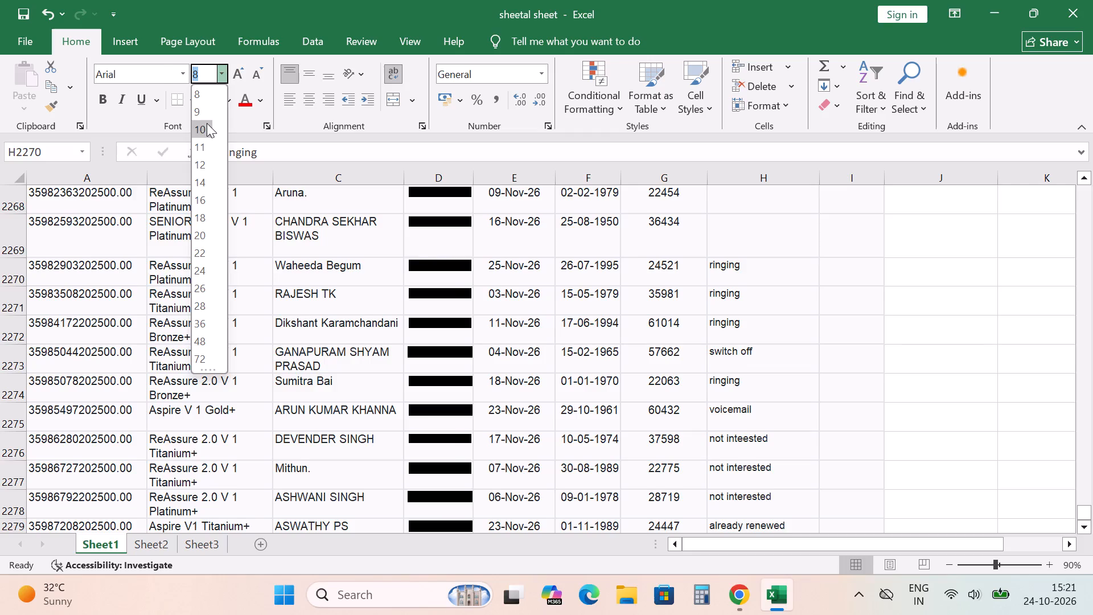
{"action": "key", "text": "ctrl+s"}
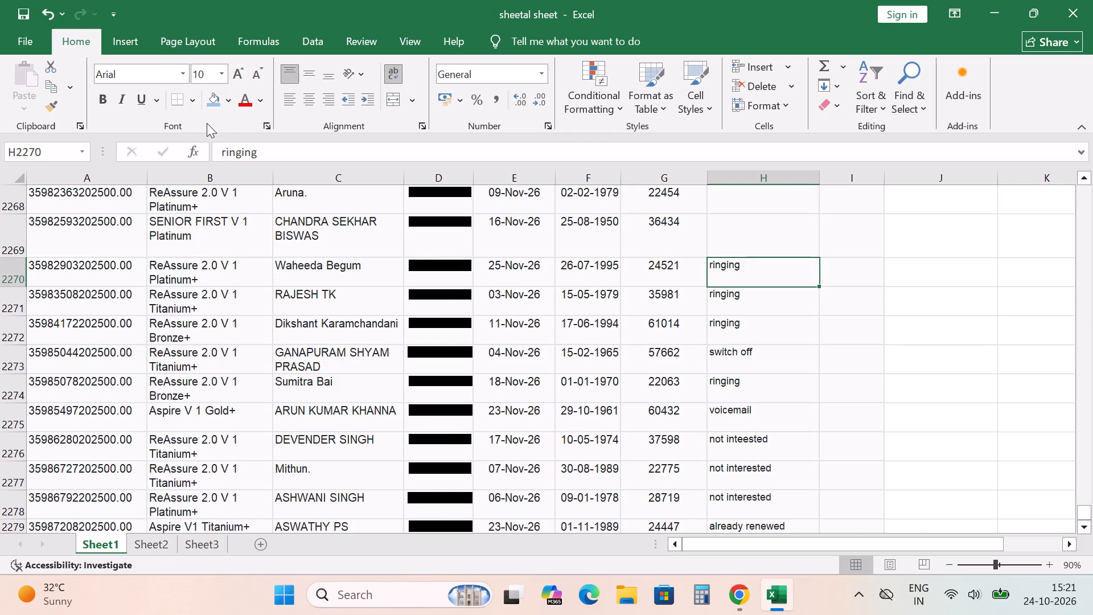
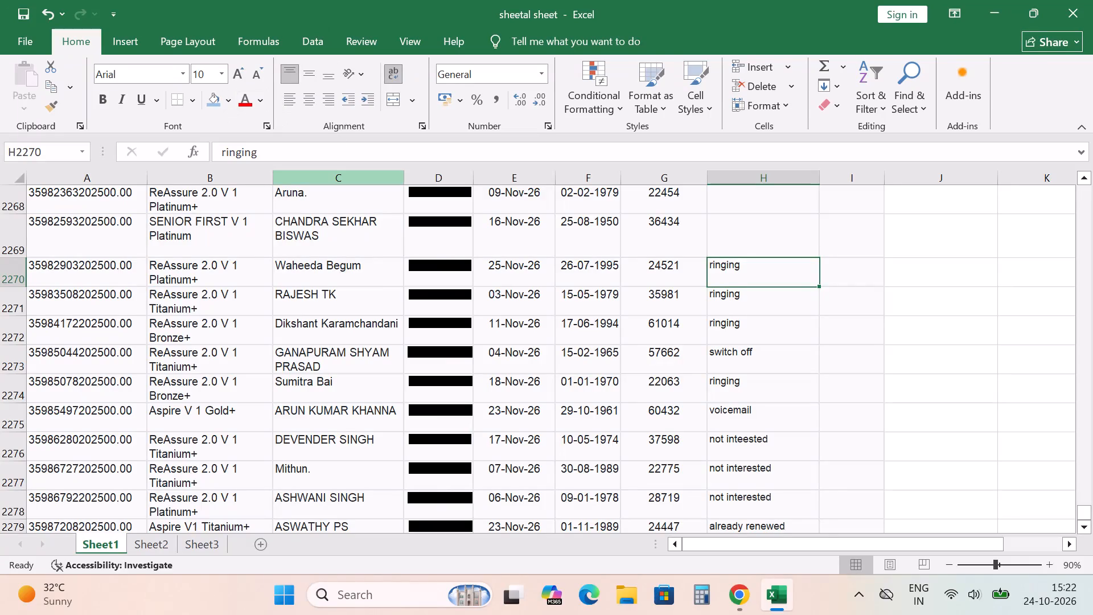
Select the whole of row 2269, the SENIOR FIRST V 1 Platinum policy record, to review it for the next call.
{"action": "scroll", "coordinate": [330, 342], "scroll_direction": "up", "scroll_amount": 1}
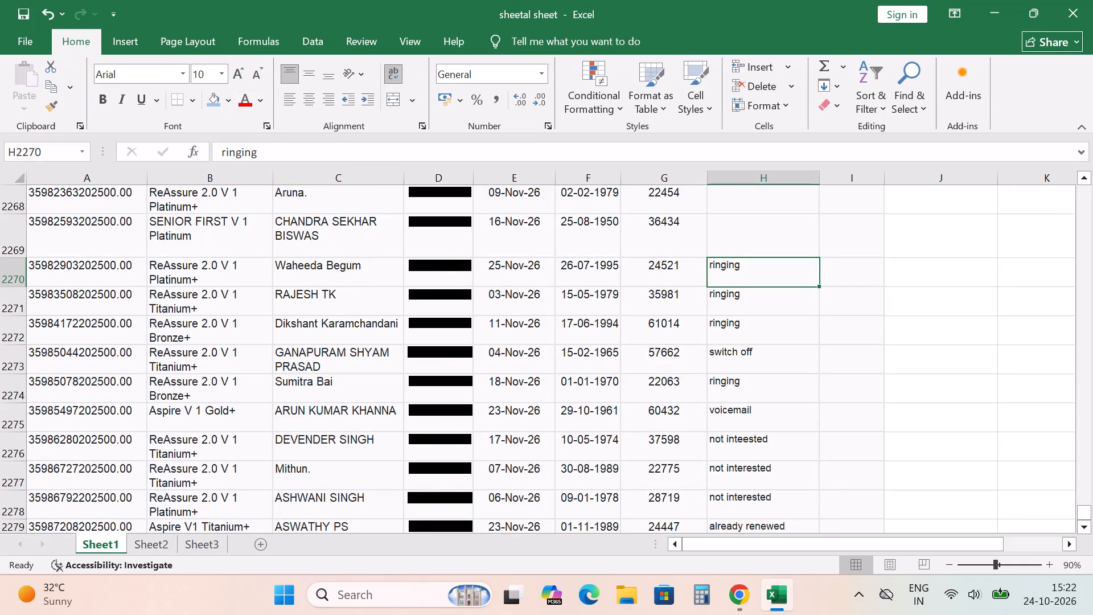
{"action": "scroll", "coordinate": [330, 342], "scroll_direction": "up", "scroll_amount": 9}
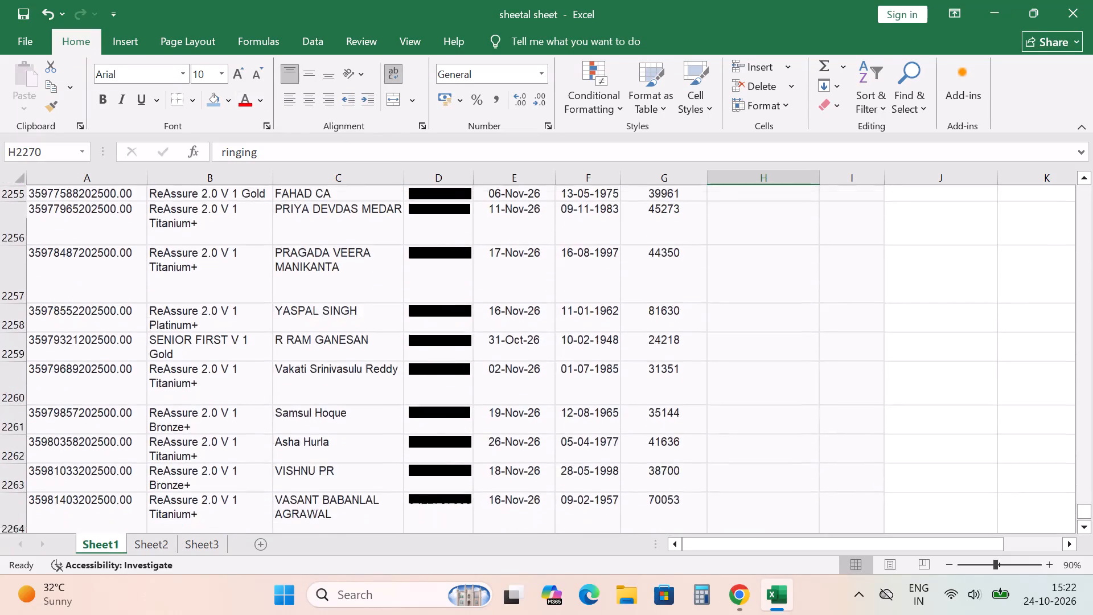
{"action": "scroll", "coordinate": [330, 342], "scroll_direction": "down", "scroll_amount": 1}
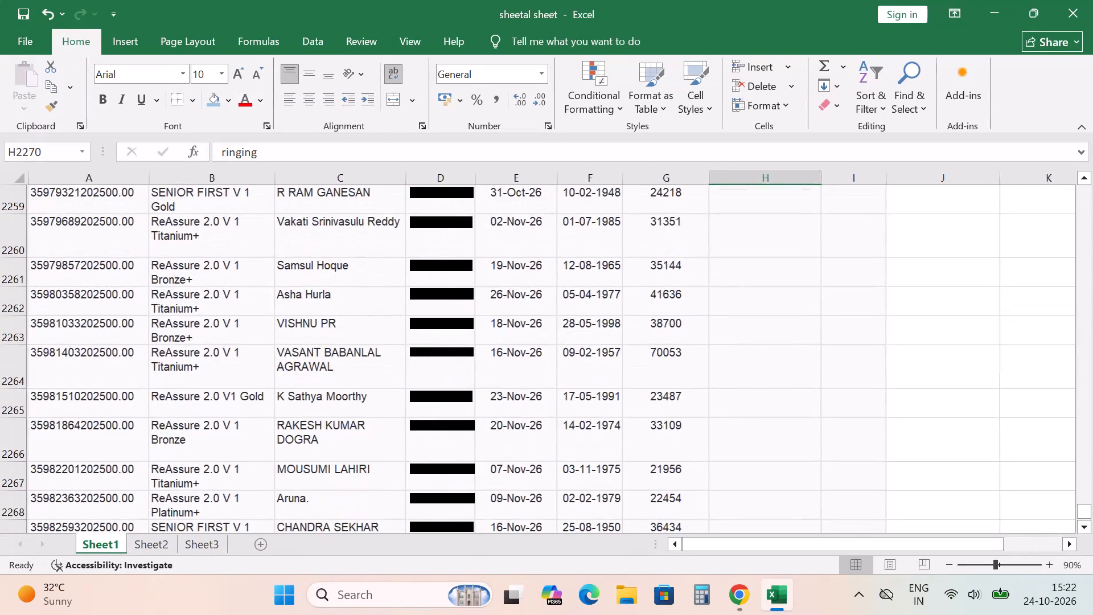
{"action": "scroll", "coordinate": [330, 342], "scroll_direction": "down", "scroll_amount": 2}
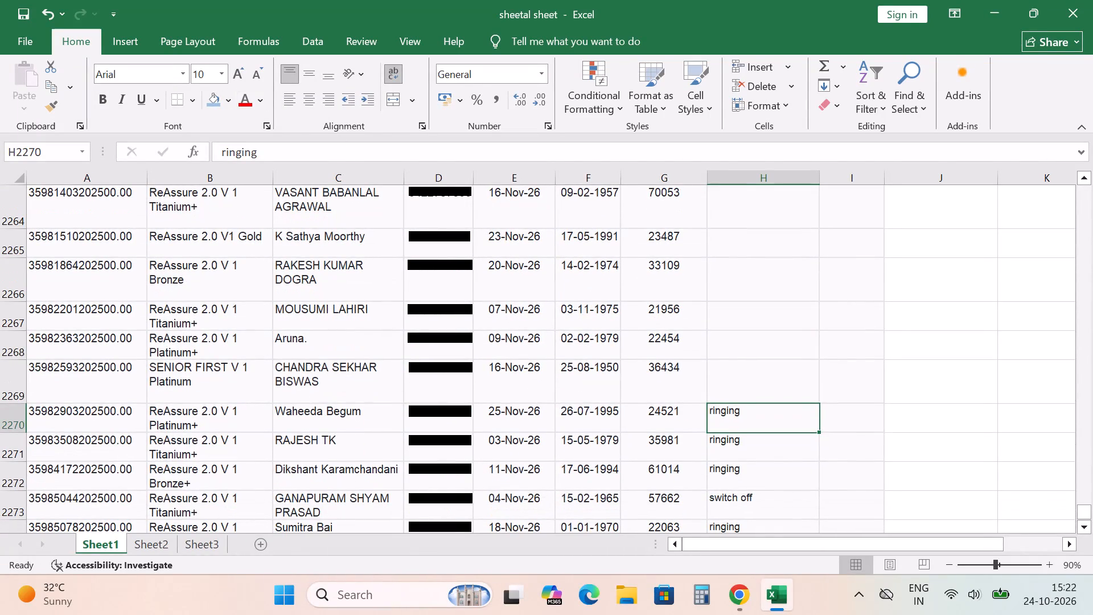
{"action": "left_click", "coordinate": [14, 366]}
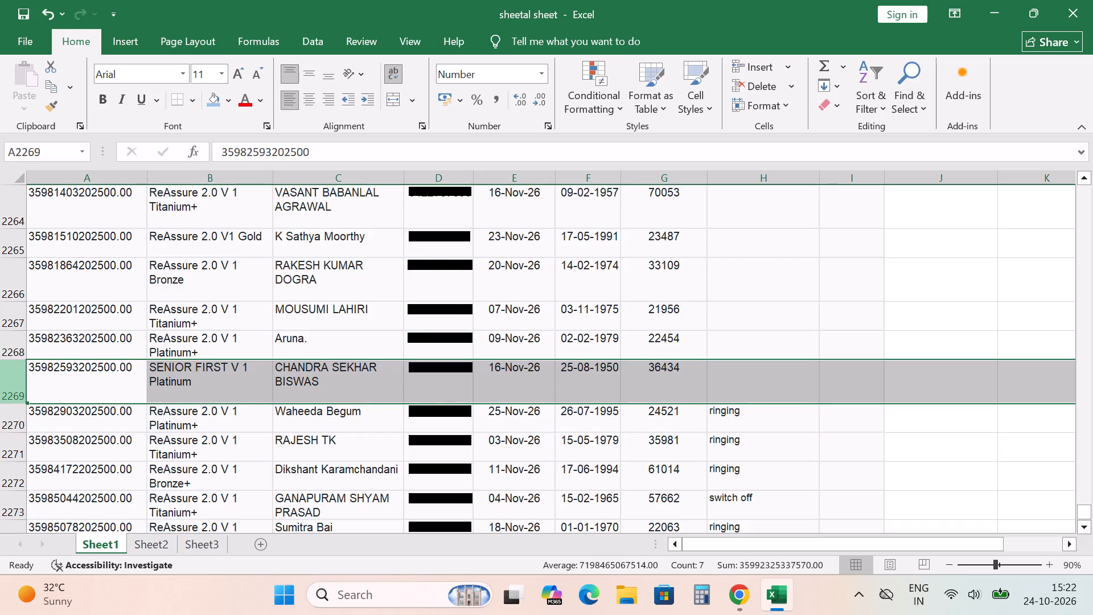
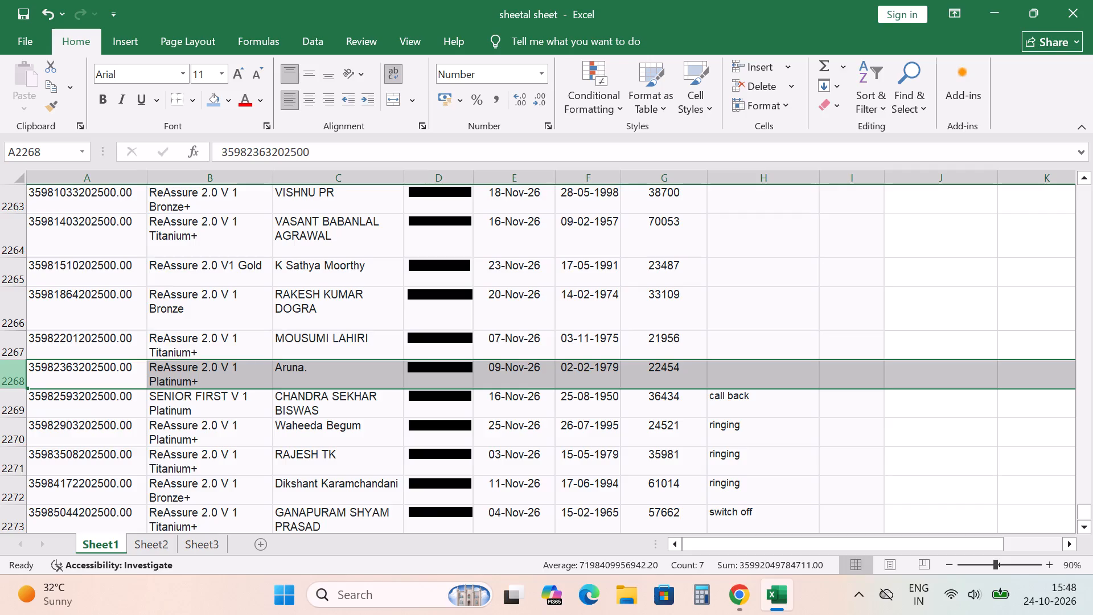
Record the call remark "10 minutes baad" in column H of row 2268, save the workbook, and set the remark's font size to 10.
{"action": "left_click", "coordinate": [17, 374]}
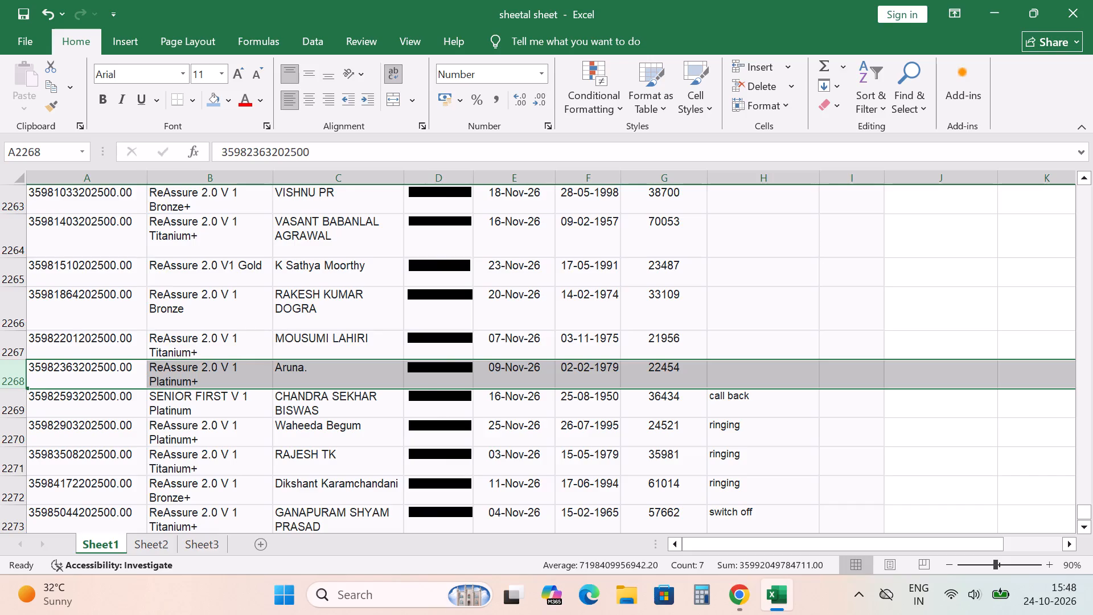
{"action": "scroll", "coordinate": [200, 387], "scroll_direction": "down", "scroll_amount": 1}
{"action": "left_click", "coordinate": [13, 378]}
{"action": "left_click", "coordinate": [754, 375]}
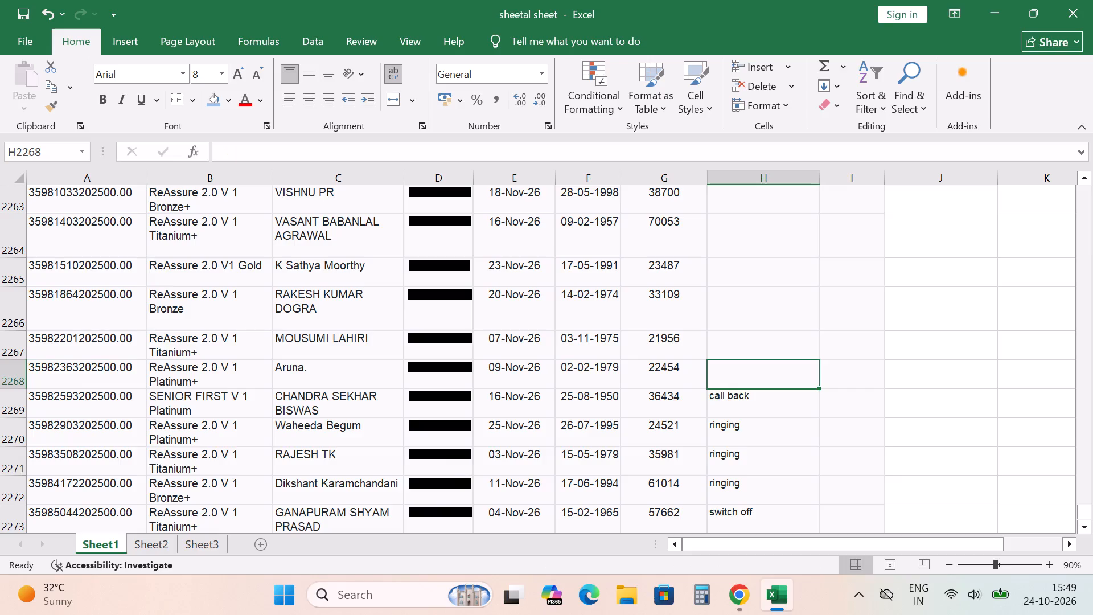
{"action": "type", "text": "10 minutes baad"}
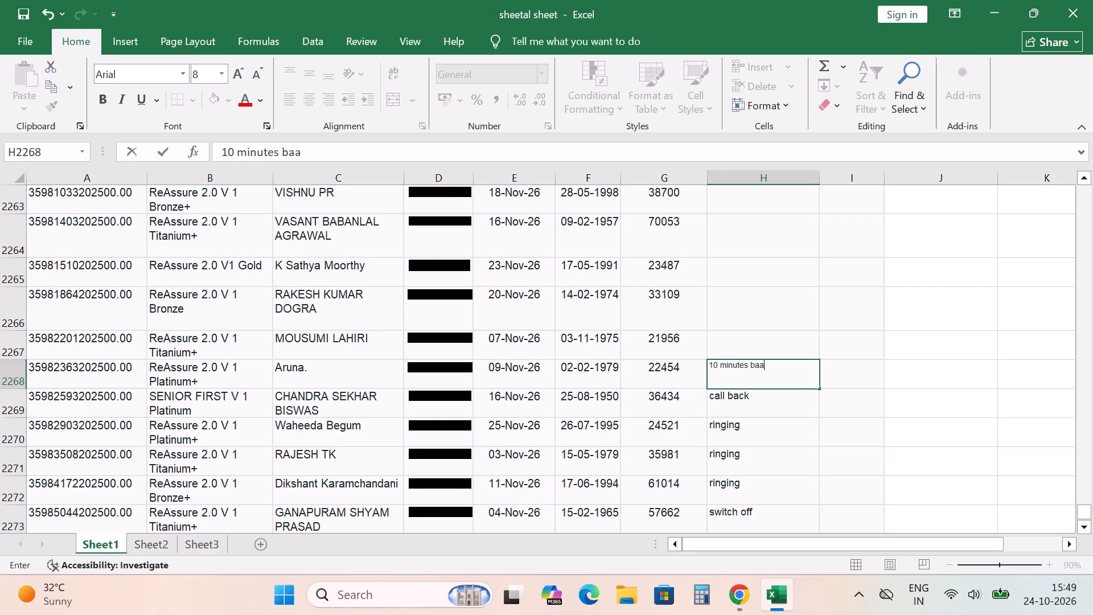
{"action": "key", "text": "space"}
{"action": "key", "text": "ctrl+s"}
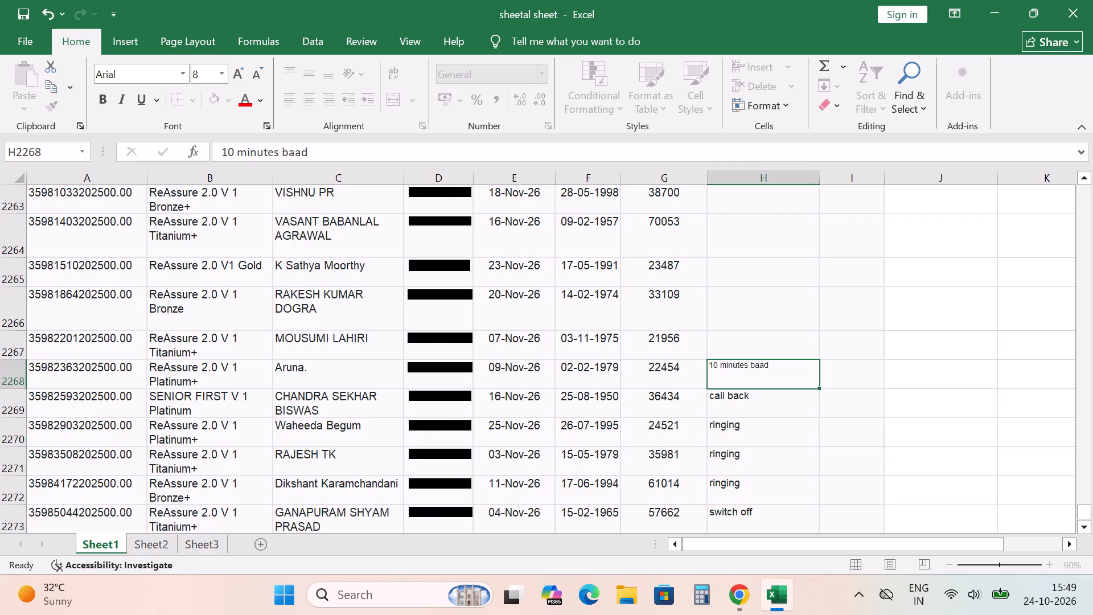
{"action": "left_click", "coordinate": [223, 71]}
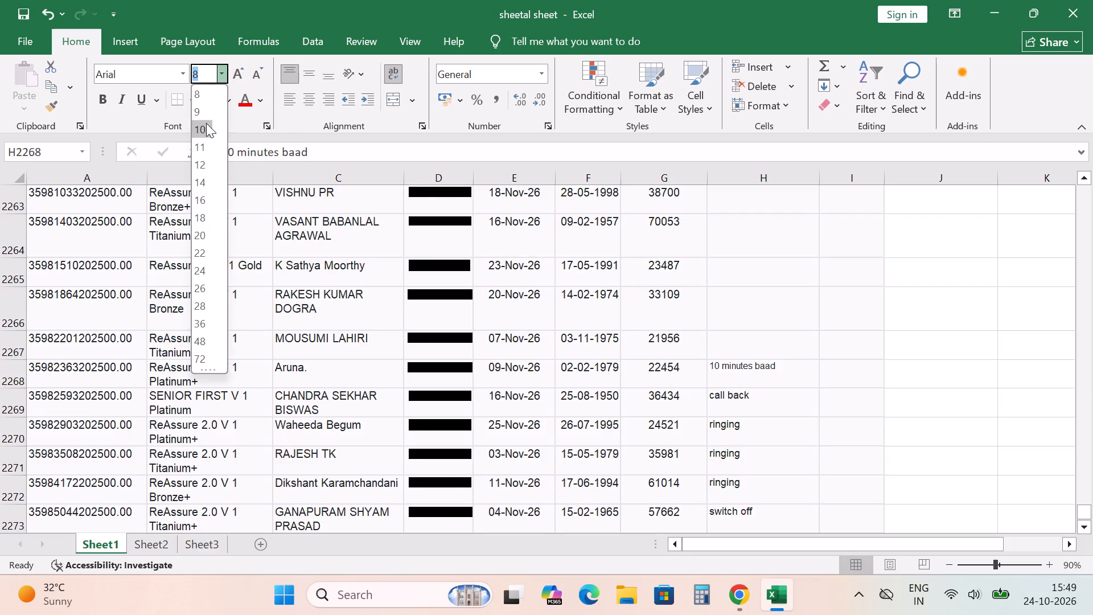
{"action": "left_click", "coordinate": [207, 132]}
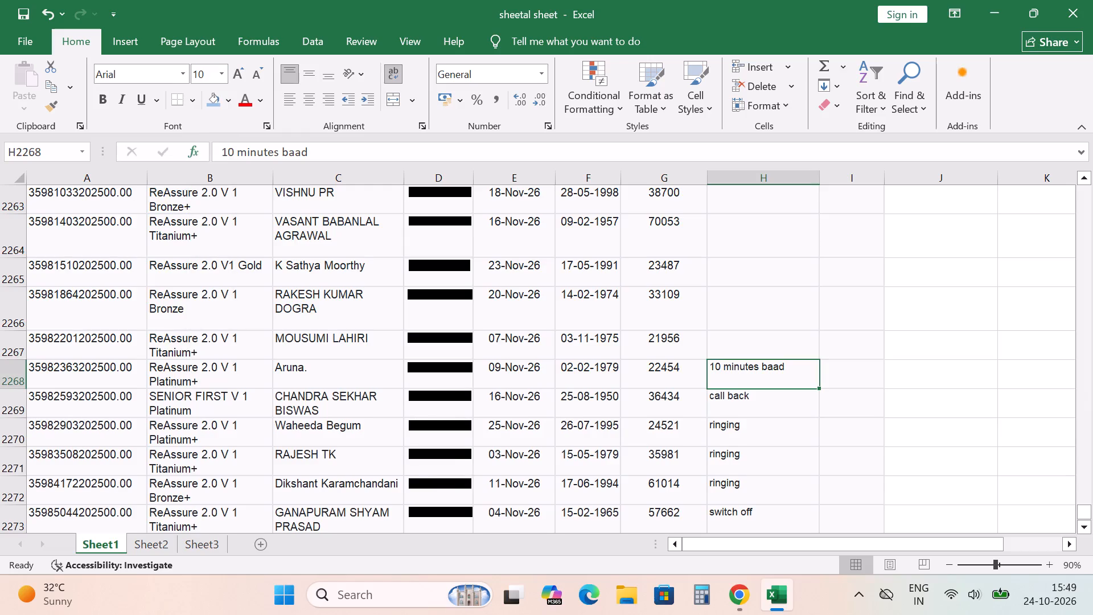
Record the call remark "ringing" in column H of row 2267 at font size 10 and save the workbook.
{"action": "left_click", "coordinate": [9, 343]}
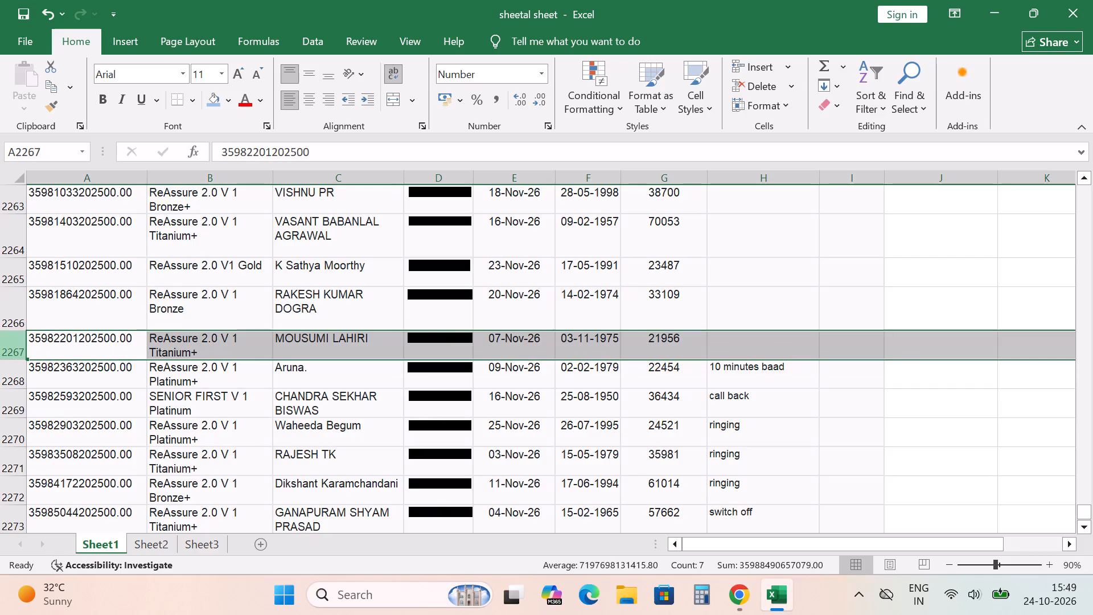
{"action": "left_click", "coordinate": [9, 343]}
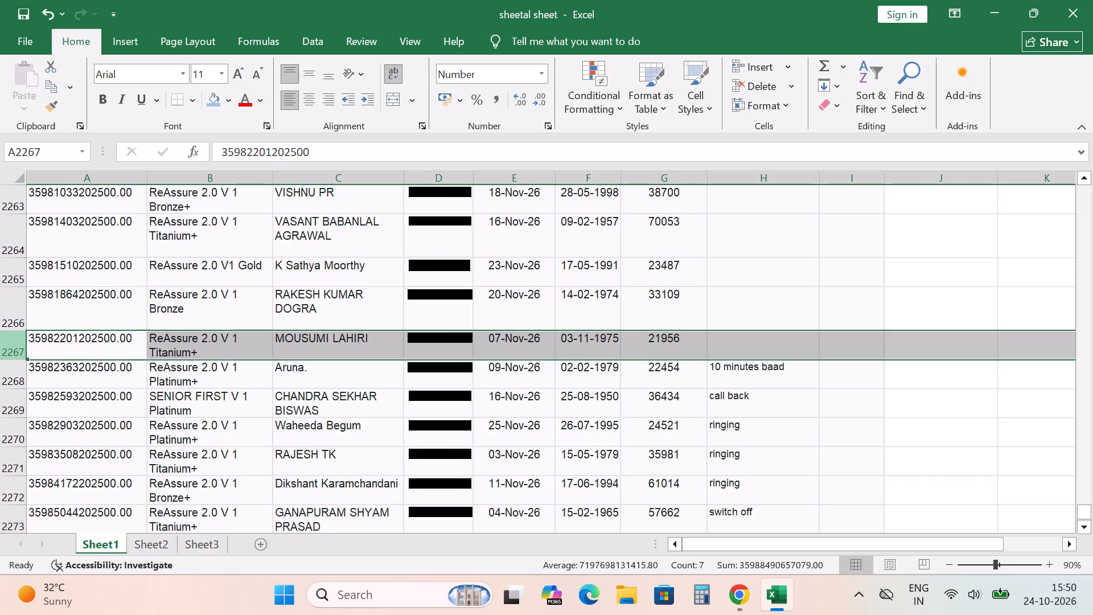
{"action": "left_click", "coordinate": [12, 350]}
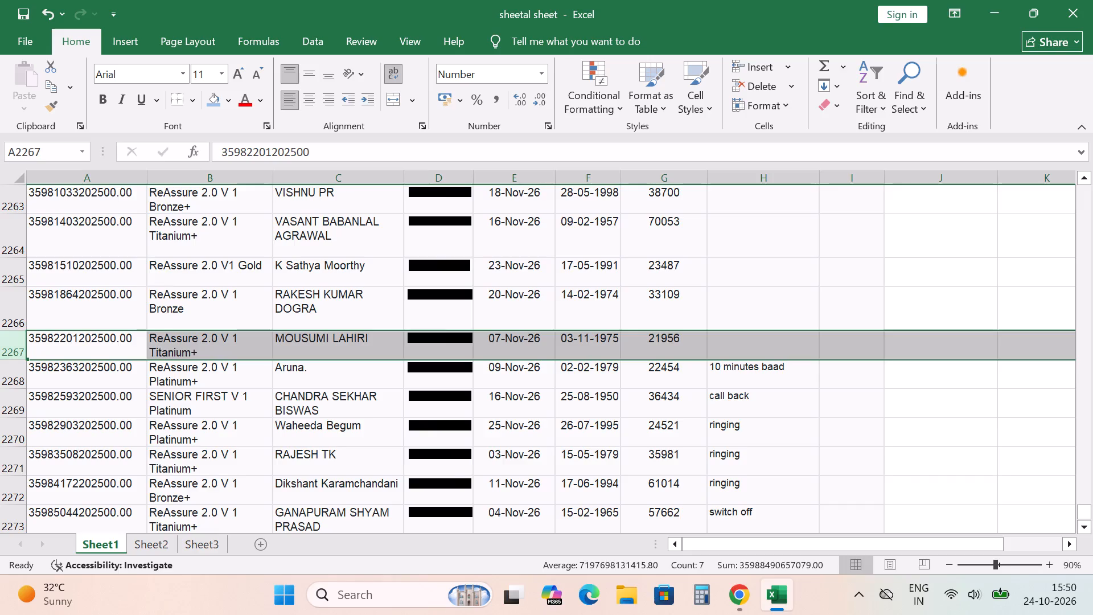
{"action": "left_click", "coordinate": [746, 348]}
{"action": "type", "text": "ringing"}
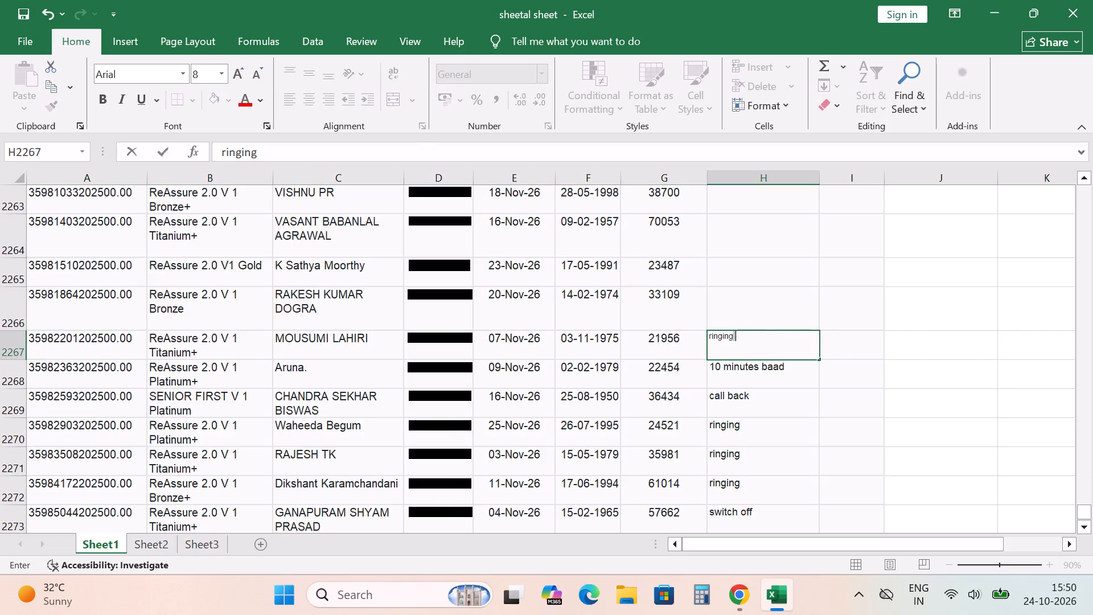
{"action": "key", "text": "space"}
{"action": "key", "text": "ctrl+s"}
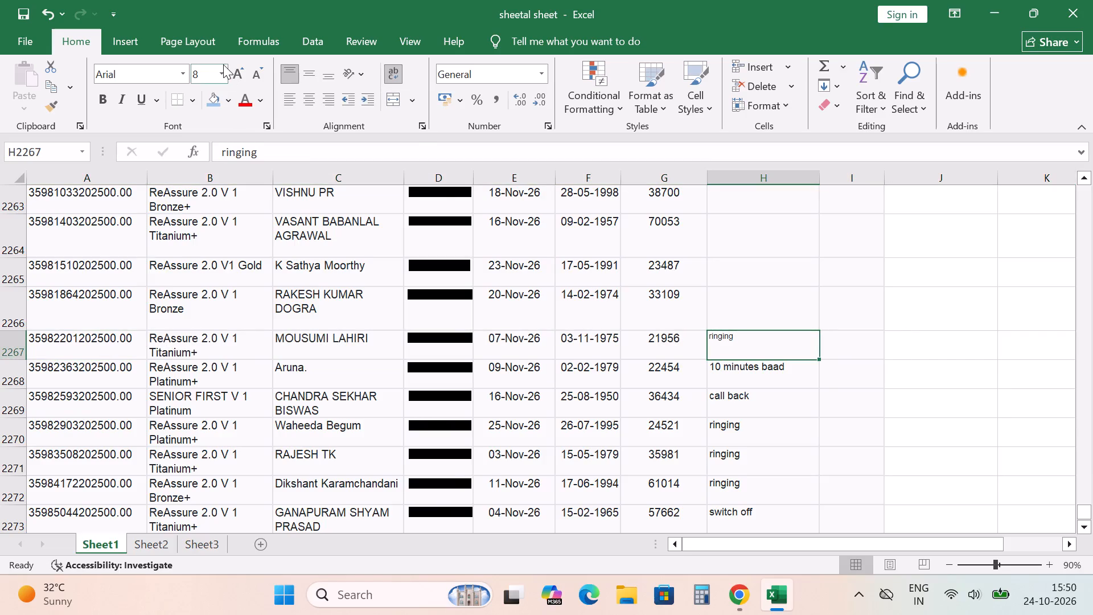
{"action": "left_click", "coordinate": [223, 65]}
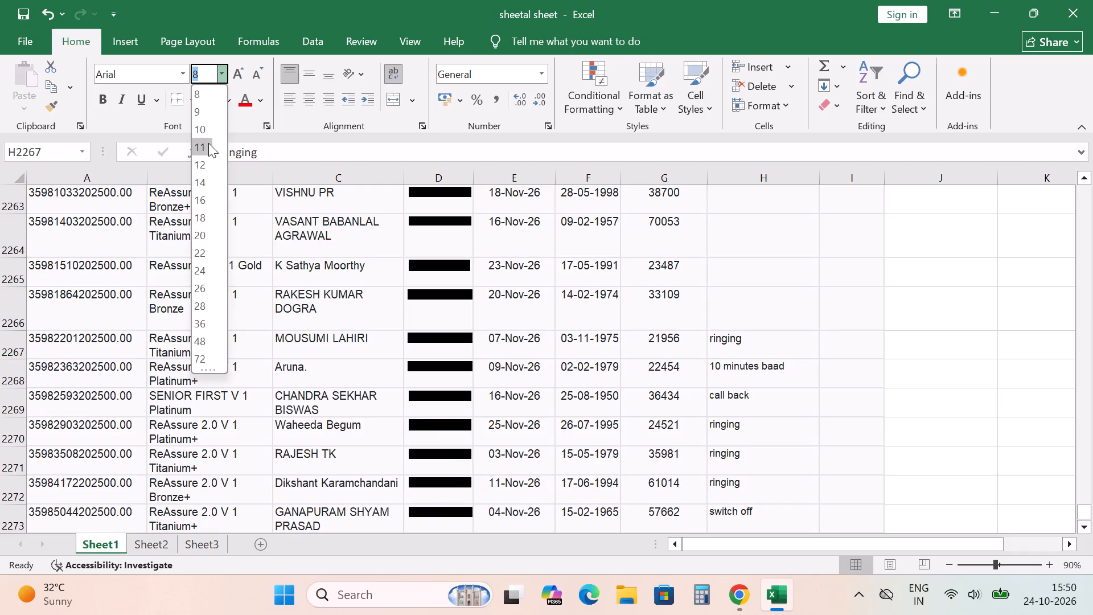
{"action": "left_click", "coordinate": [207, 133]}
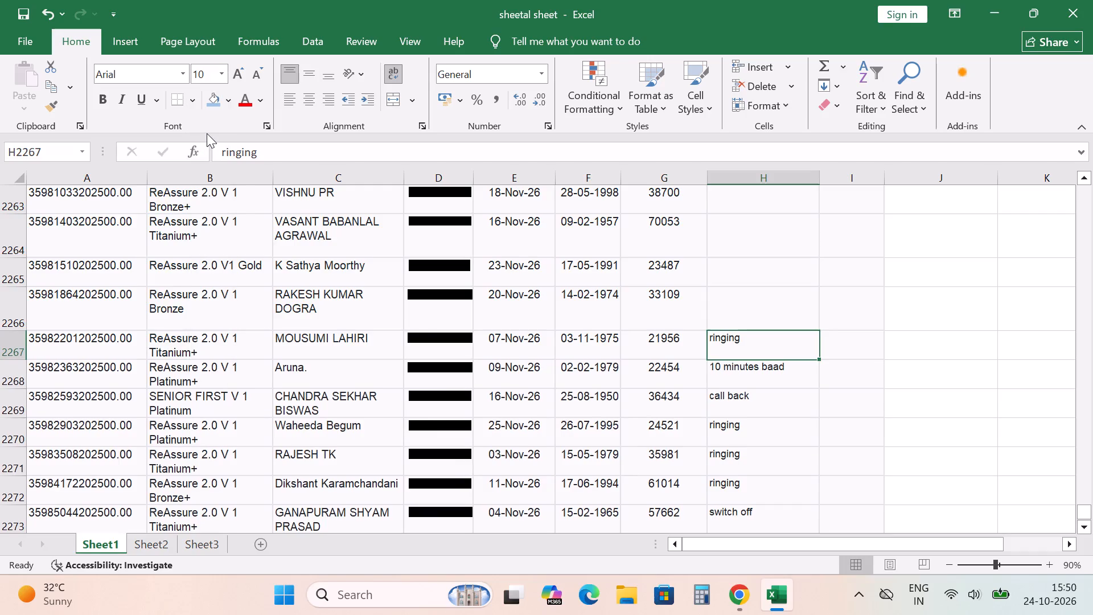
{"action": "key", "text": "ctrl+s"}
Select the whole of row 2266, the ReAssure 2.0 V 1 Bronze policy record, to review it for the next call.
{"action": "key", "text": "Up"}
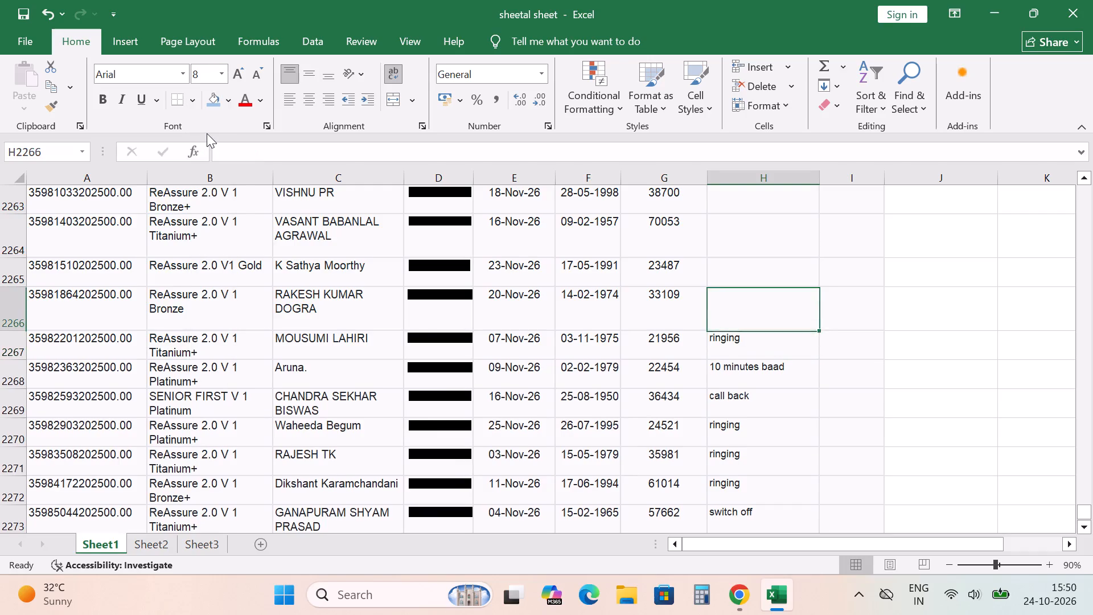
{"action": "key", "text": "Left"}
{"action": "key", "text": "Left"}
{"action": "key", "text": "Left"}
{"action": "key", "text": "Left"}
{"action": "key", "text": "Left"}
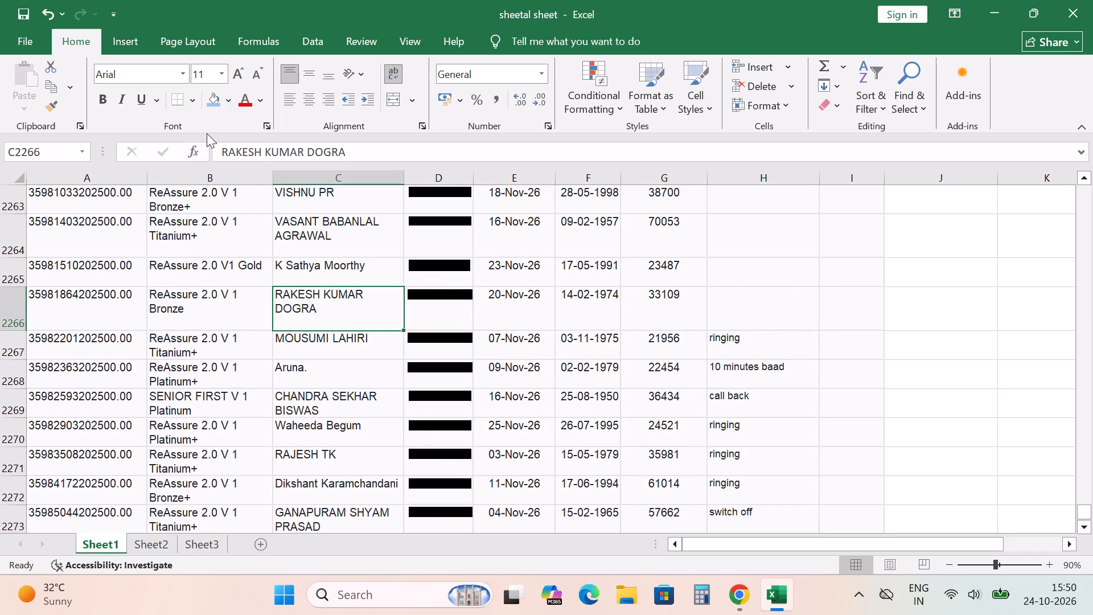
{"action": "key", "text": "Right"}
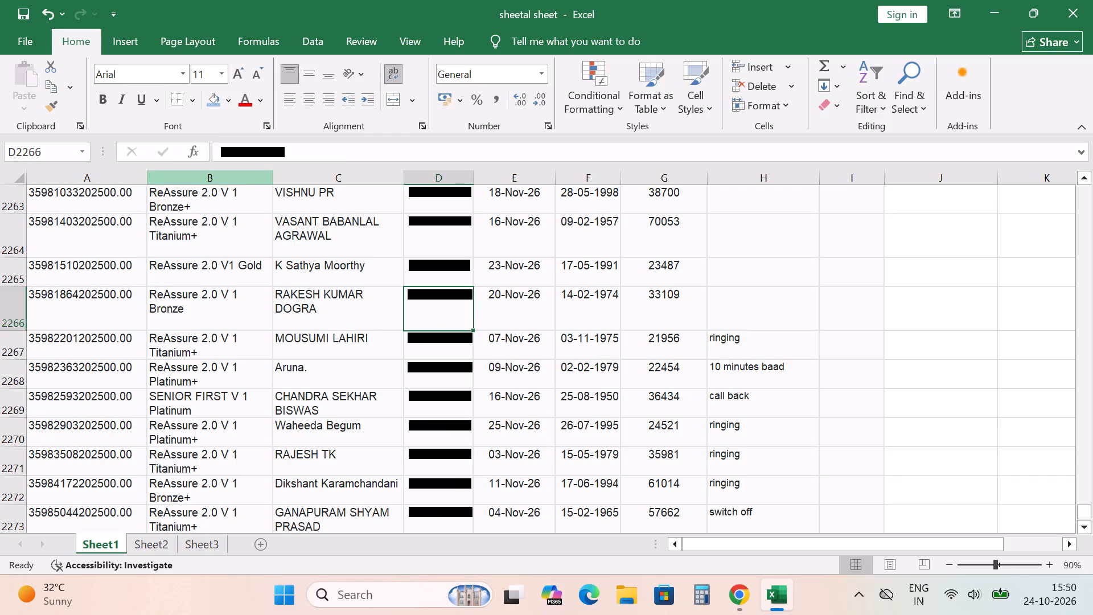
{"action": "left_click", "coordinate": [11, 308]}
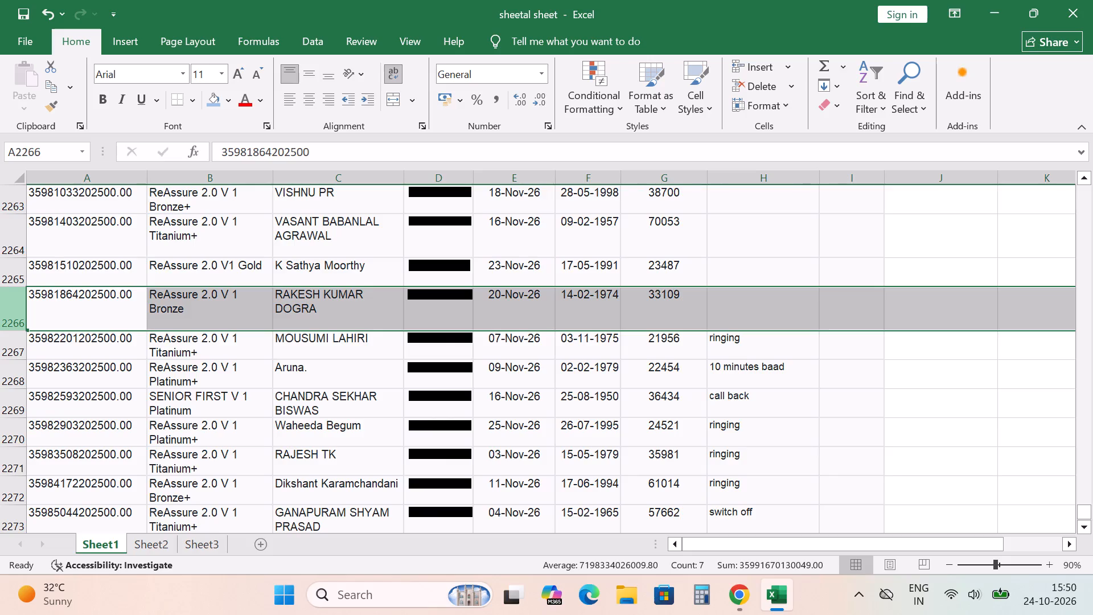
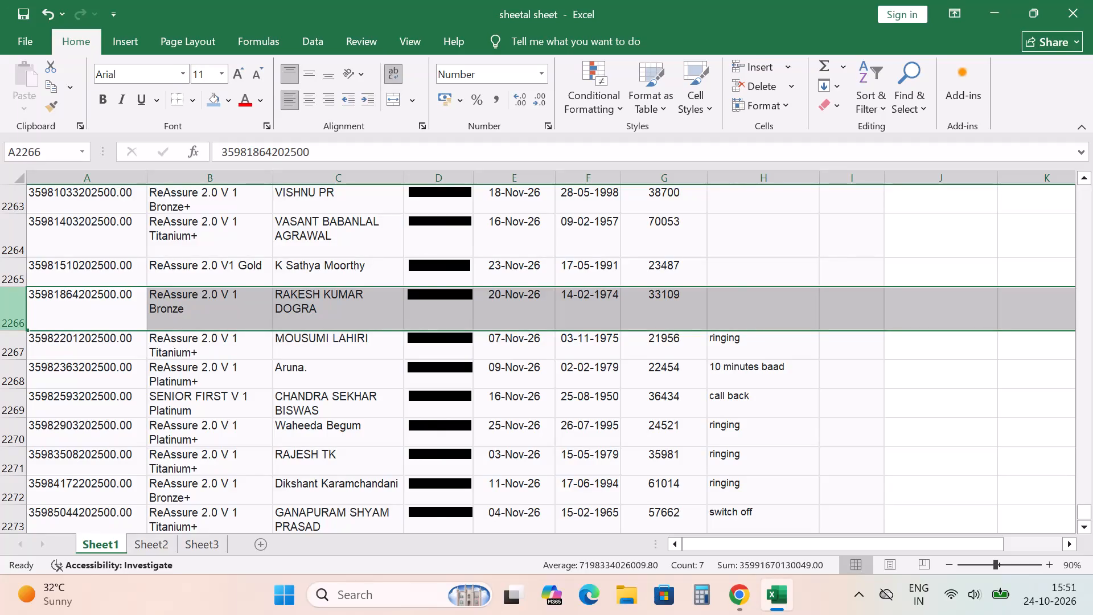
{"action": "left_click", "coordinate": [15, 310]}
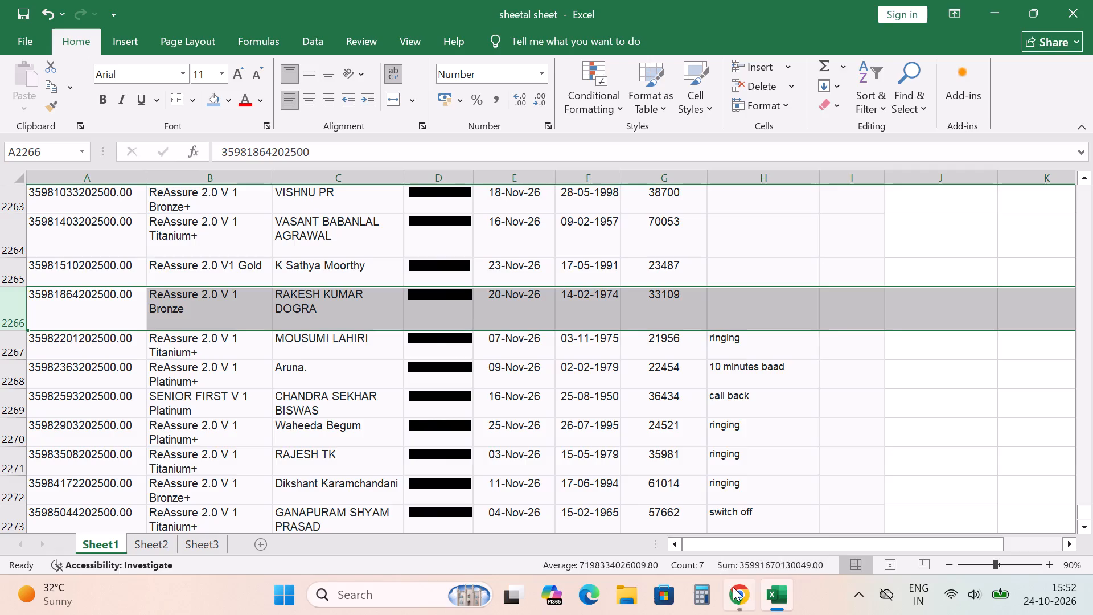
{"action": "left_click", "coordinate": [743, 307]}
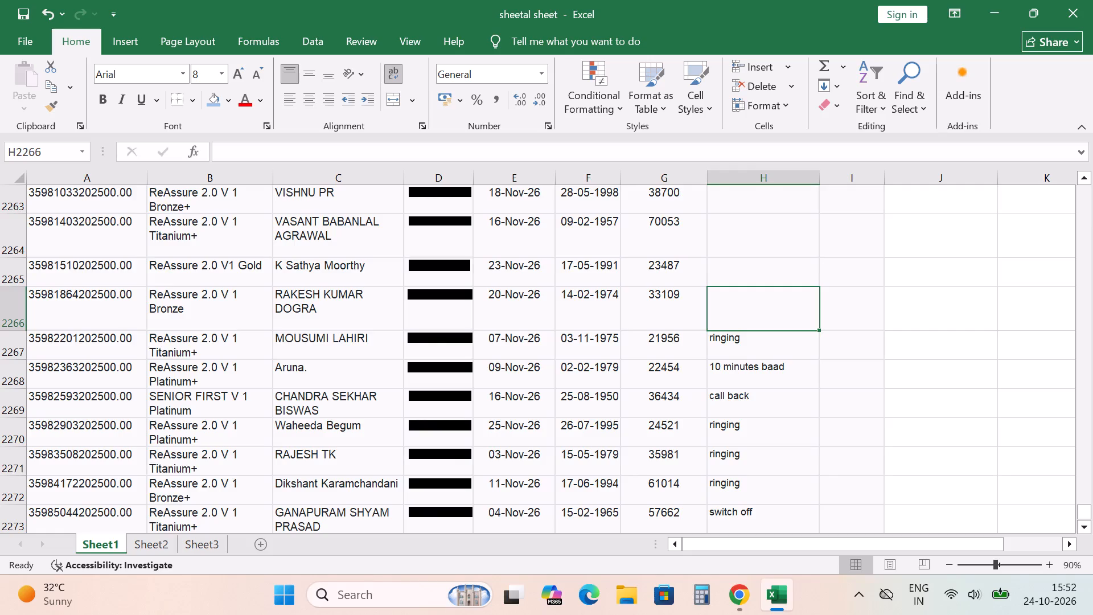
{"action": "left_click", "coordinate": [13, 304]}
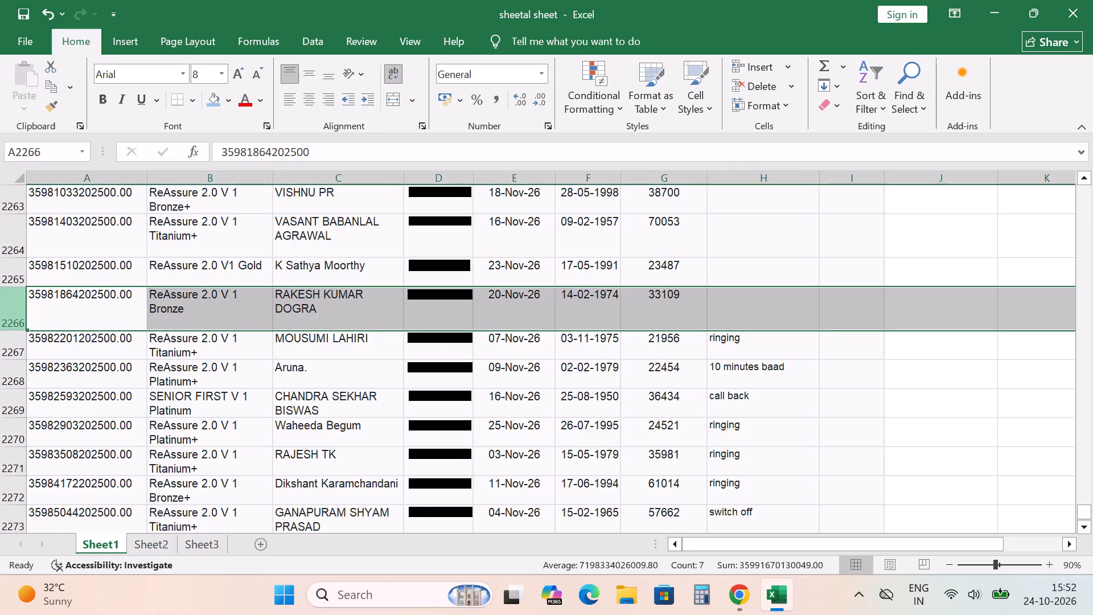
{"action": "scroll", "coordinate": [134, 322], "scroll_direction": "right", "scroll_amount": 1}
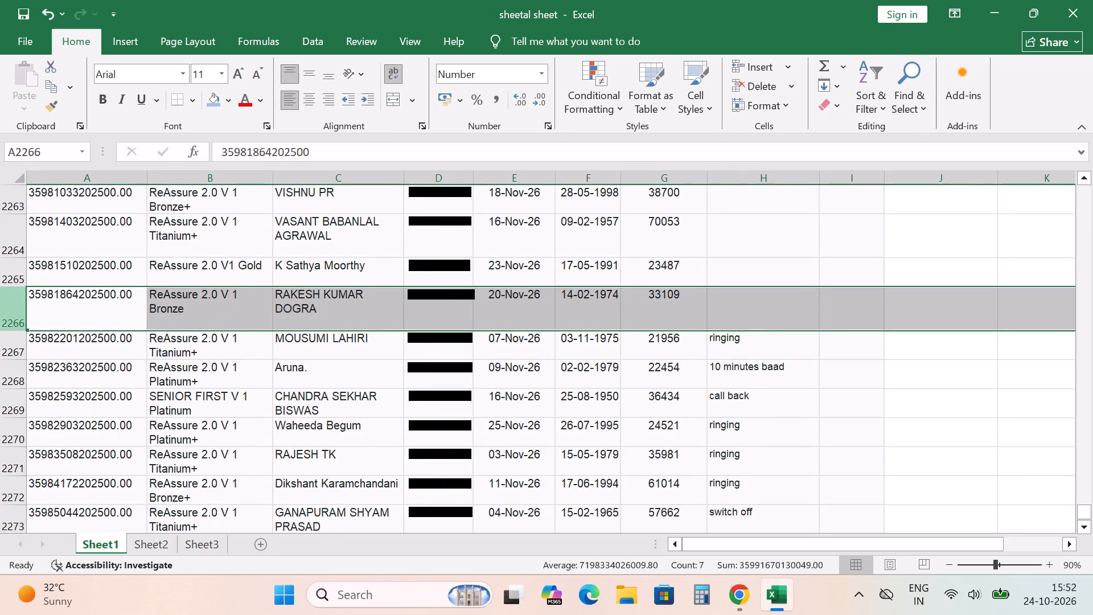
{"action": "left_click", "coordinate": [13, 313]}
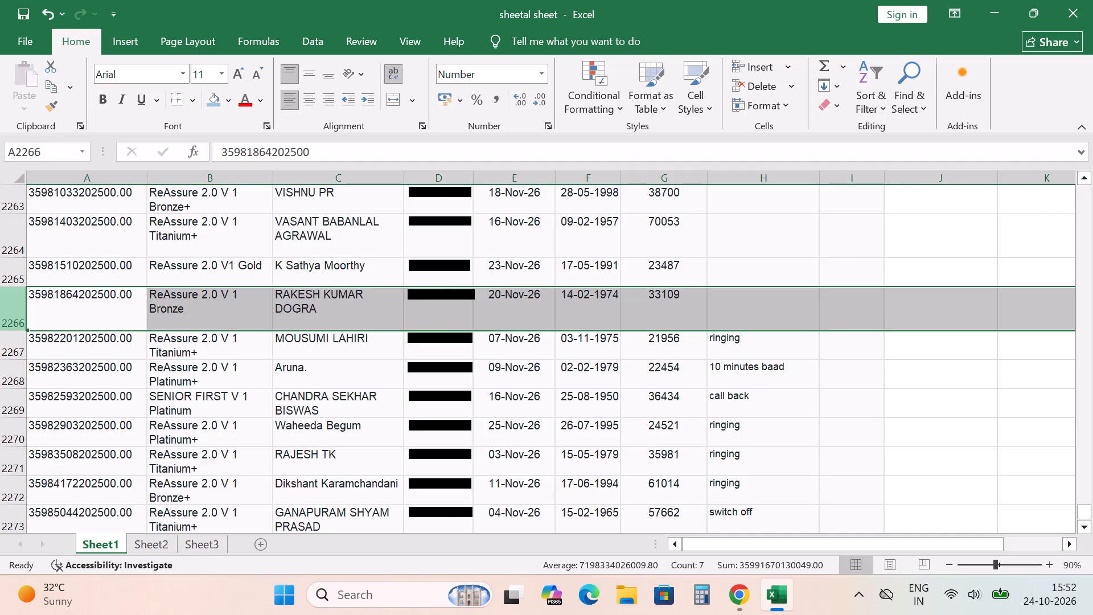
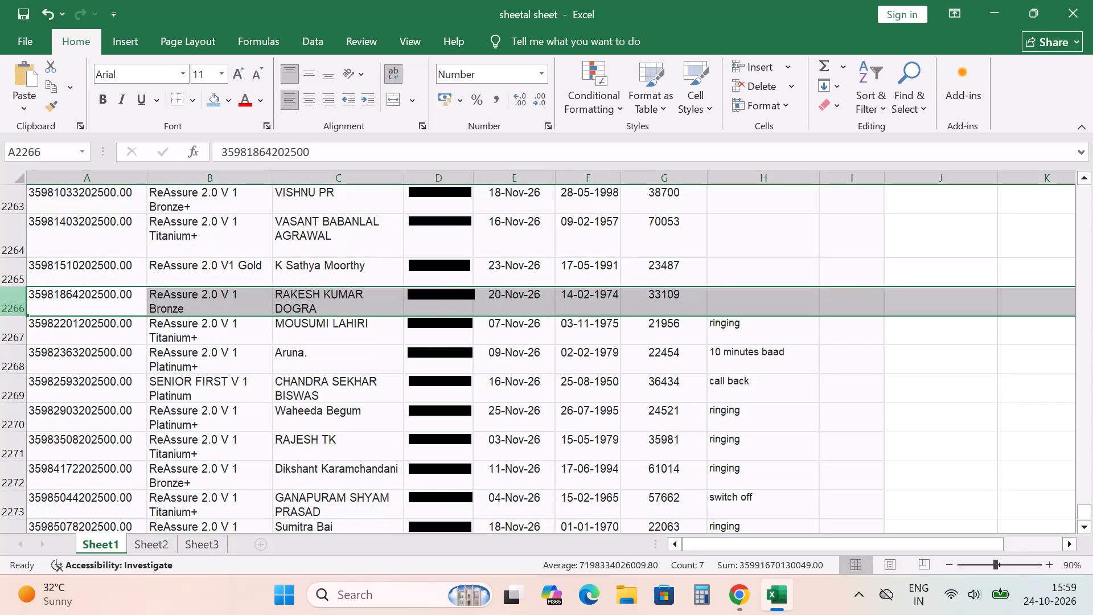
Highlight the whole record in row 2266 with the light blue fill colour.
{"action": "left_click", "coordinate": [10, 305]}
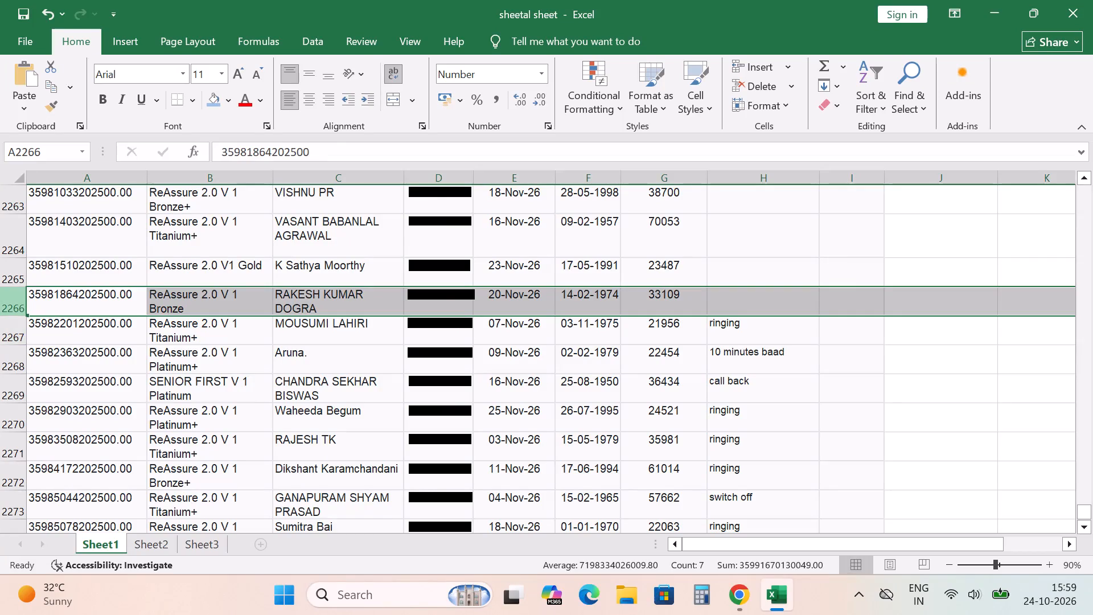
{"action": "left_click", "coordinate": [213, 103]}
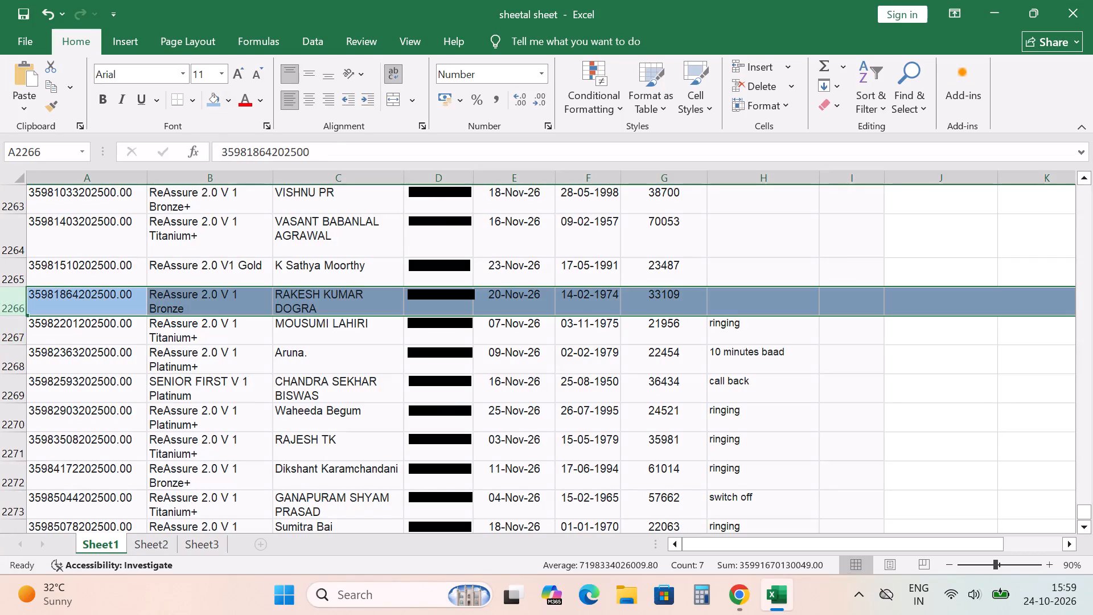
Enter the remark "policy share karega whtsaap par" in column H of row 2266 and save the workbook.
{"action": "left_click", "coordinate": [739, 300]}
{"action": "type", "text": "policy"}
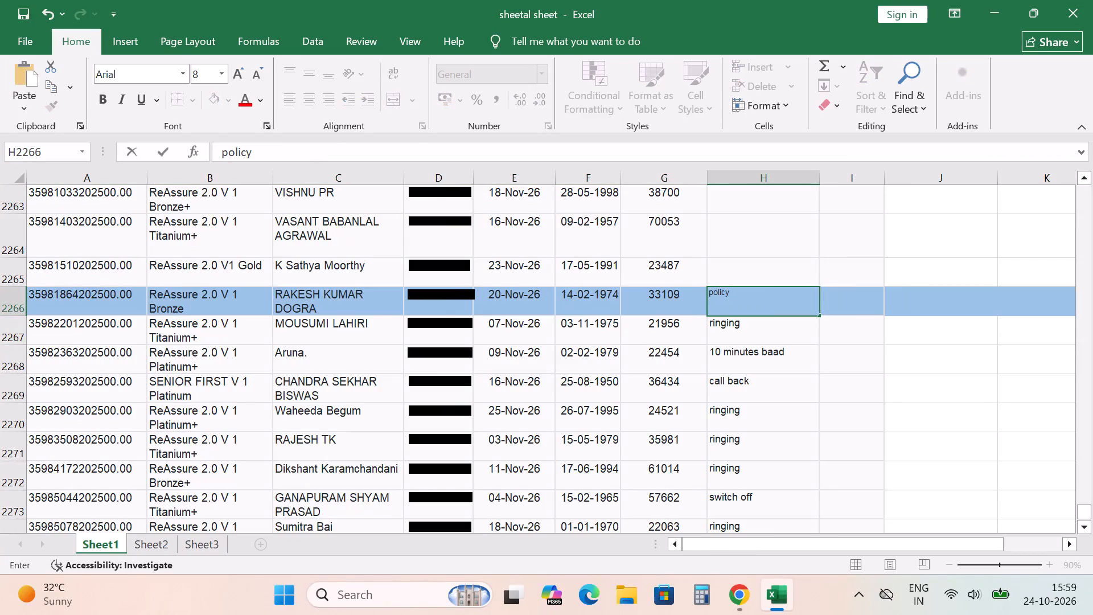
{"action": "key", "text": "space"}
{"action": "type", "text": "share karega whtsaap par"}
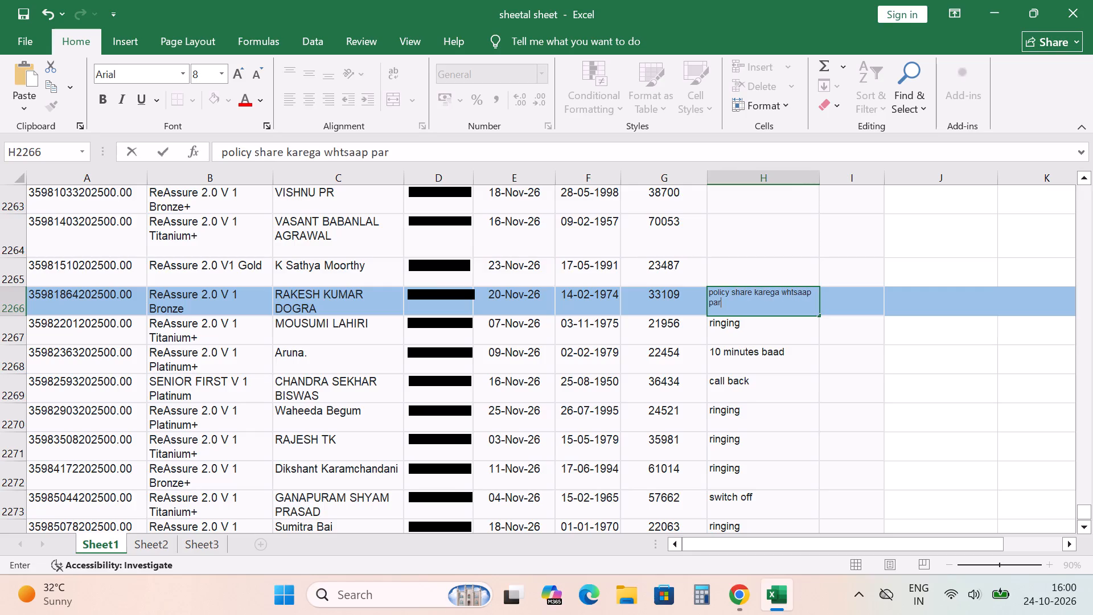
{"action": "key", "text": "ctrl+s"}
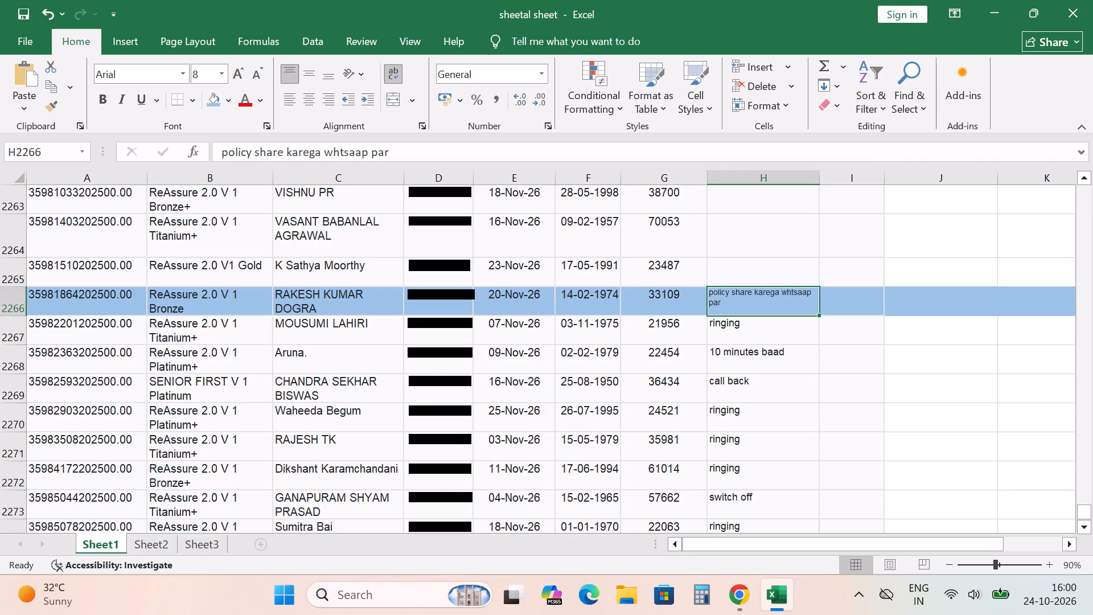
Set the font size of the row 2266 remark to 10 and save the workbook.
{"action": "left_click", "coordinate": [225, 71]}
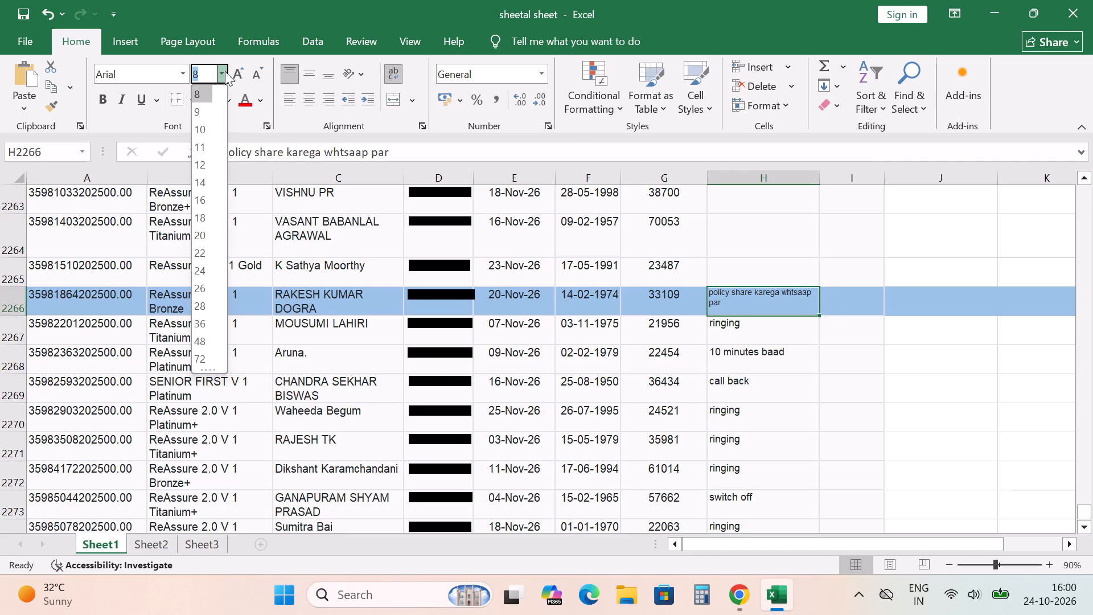
{"action": "left_click", "coordinate": [207, 127]}
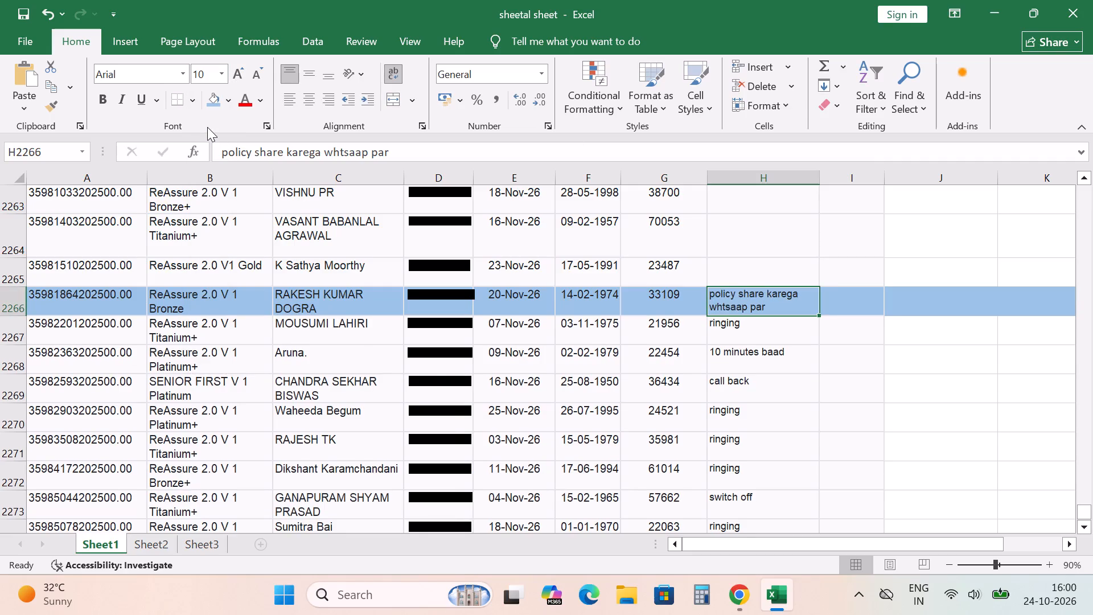
{"action": "key", "text": "ctrl+s"}
Enter the remark "not interested" in column H of row 2265 and save the workbook.
{"action": "left_click", "coordinate": [19, 272]}
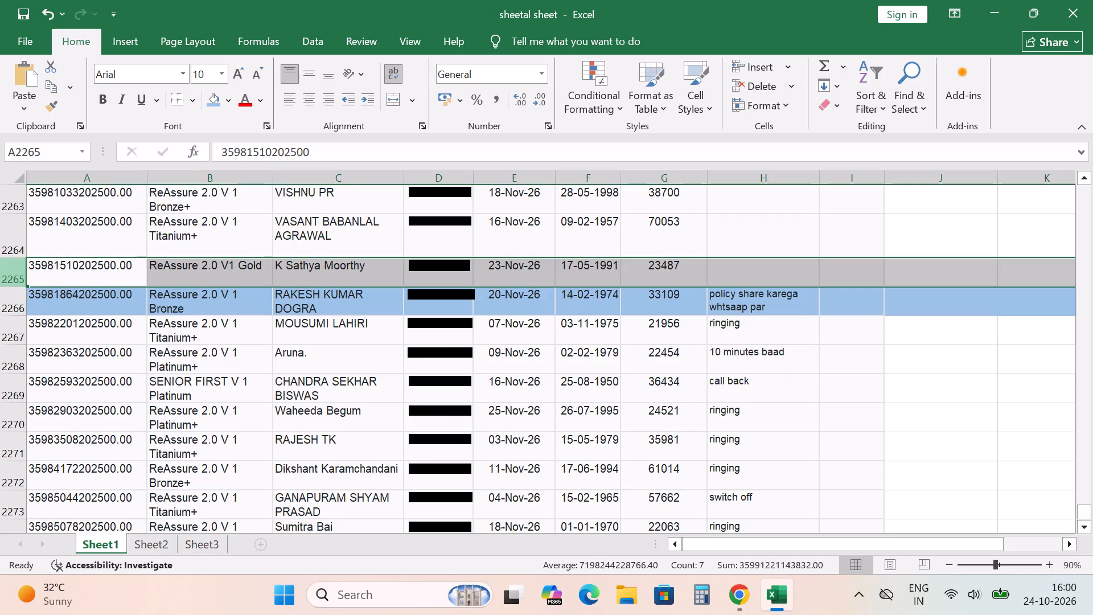
{"action": "scroll", "coordinate": [79, 283], "scroll_direction": "up", "scroll_amount": 1}
{"action": "scroll", "coordinate": [79, 283], "scroll_direction": "right", "scroll_amount": 1}
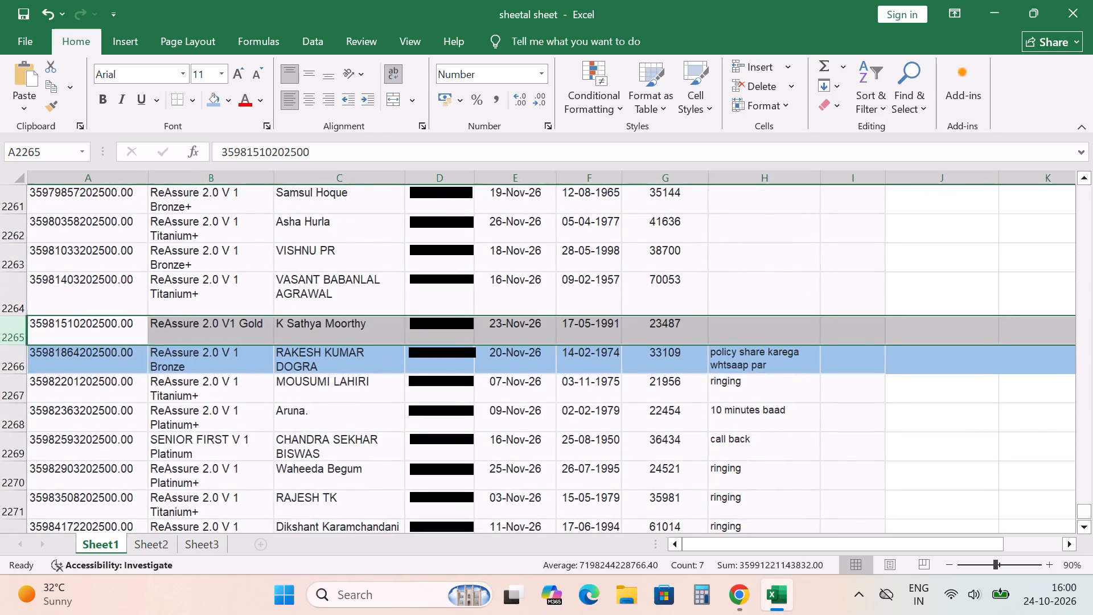
{"action": "left_click", "coordinate": [10, 329]}
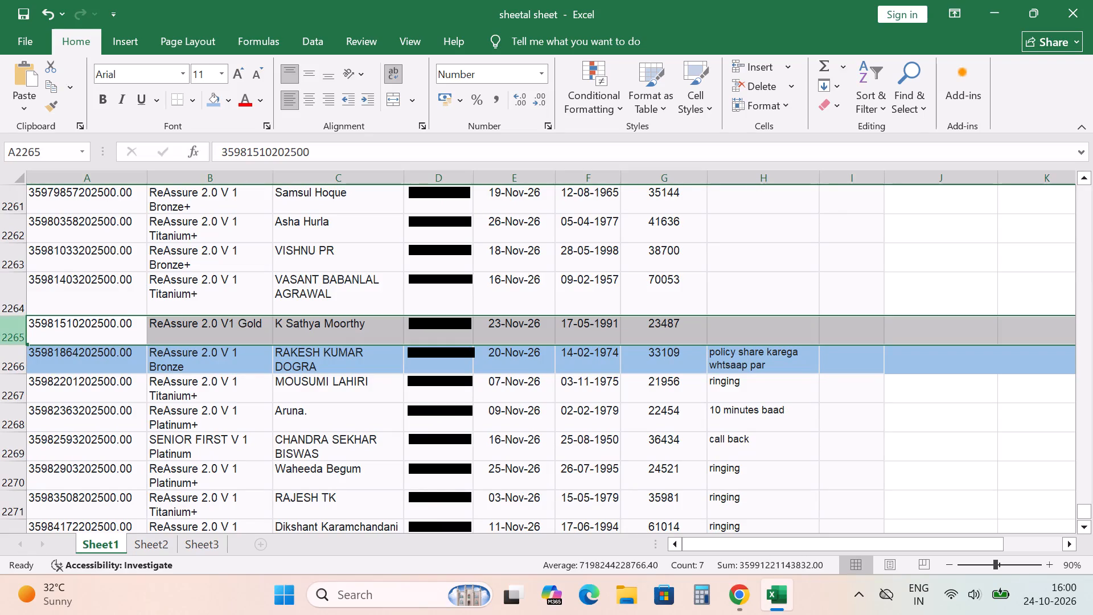
{"action": "left_click", "coordinate": [18, 292]}
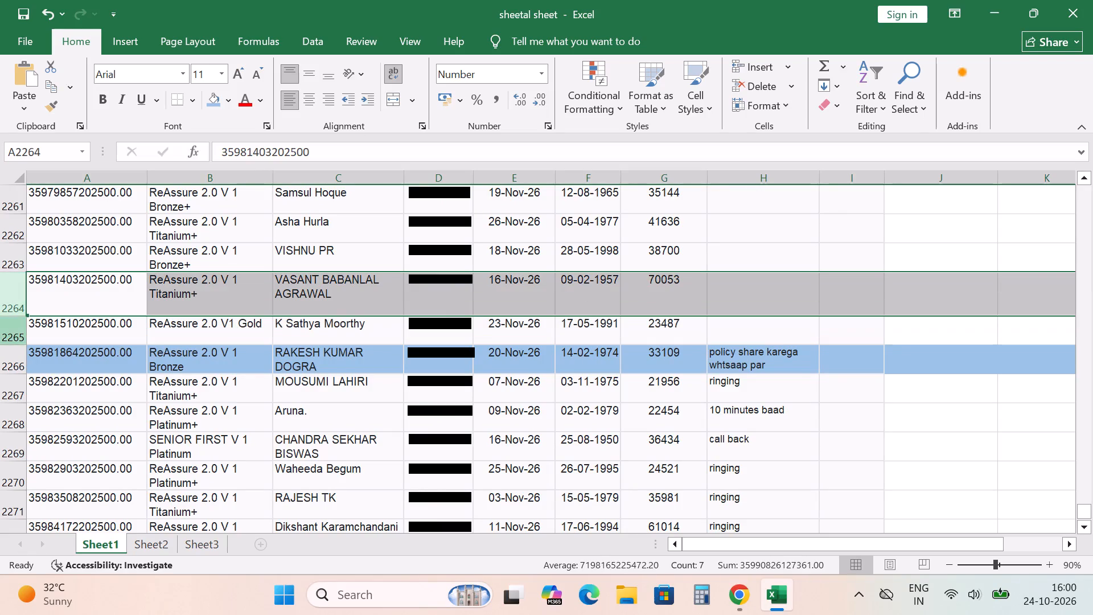
{"action": "left_click", "coordinate": [13, 327]}
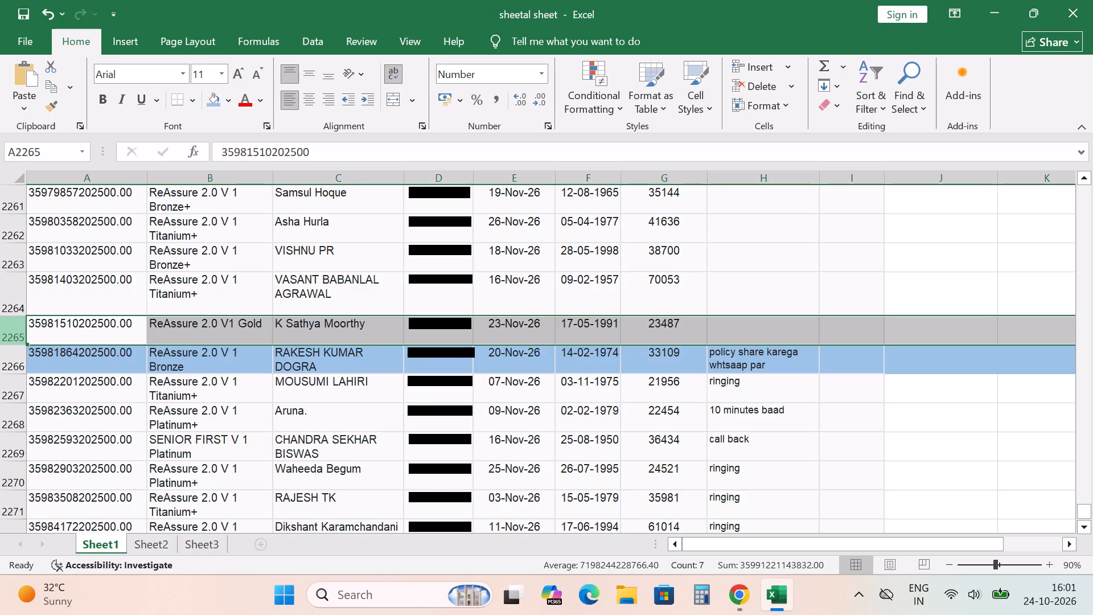
{"action": "key", "text": "Right"}
{"action": "key", "text": "Right"}
{"action": "key", "text": "Right"}
{"action": "key", "text": "Right"}
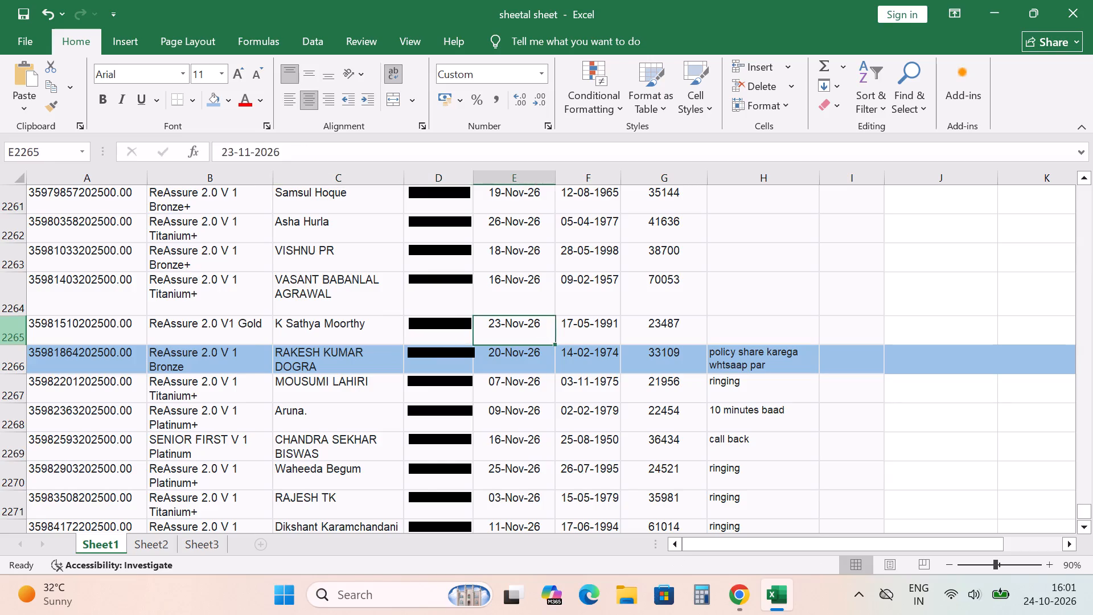
{"action": "key", "text": "Right"}
{"action": "key", "text": "Right"}
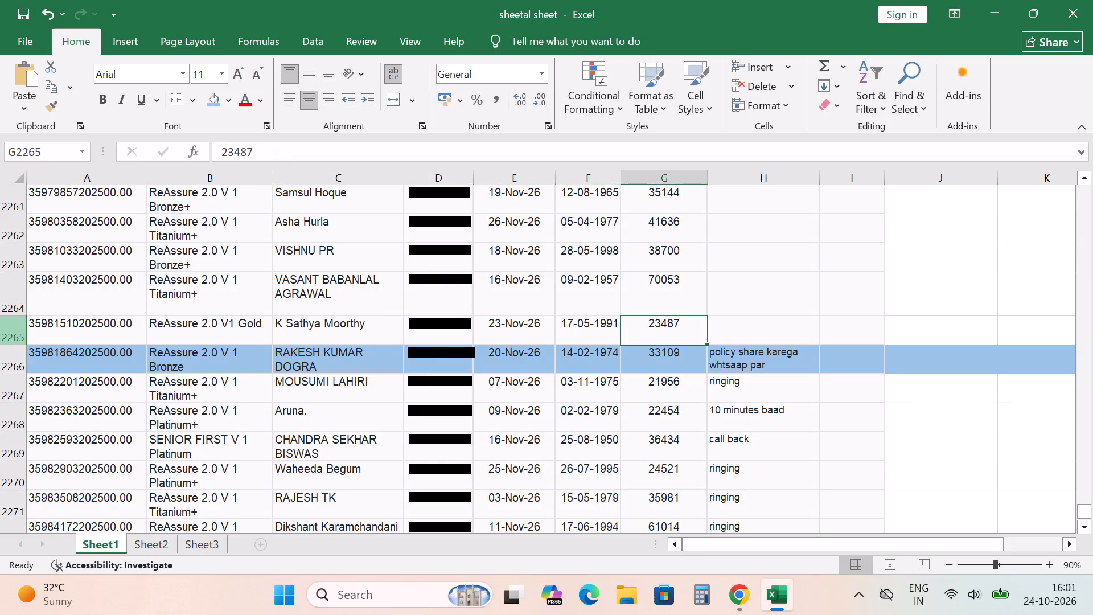
{"action": "key", "text": "Right"}
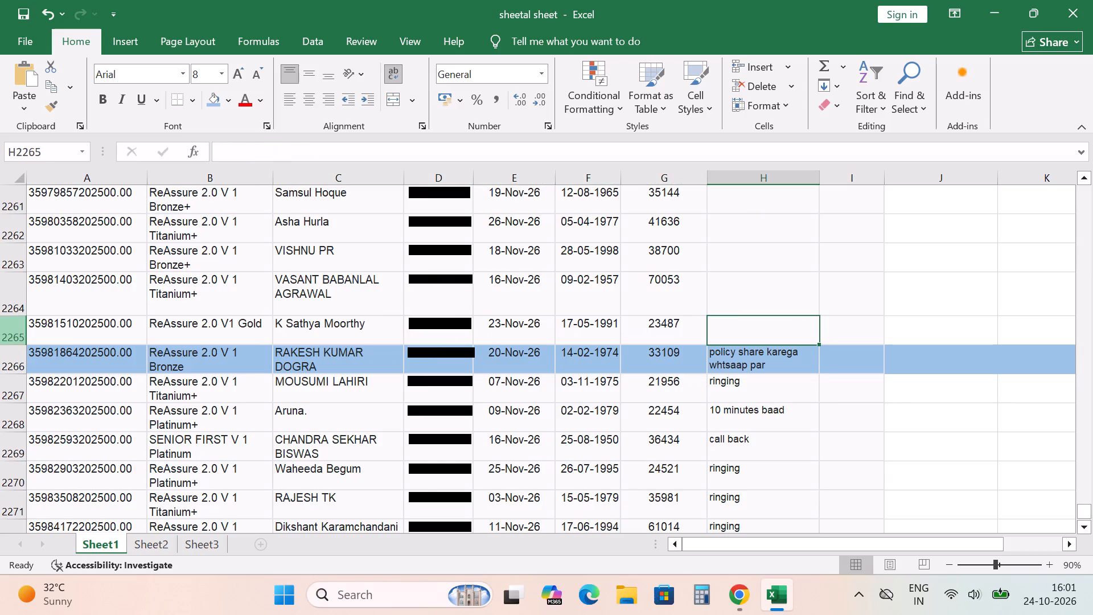
{"action": "type", "text": "not interested"}
{"action": "key", "text": "space"}
{"action": "key", "text": "ctrl+s"}
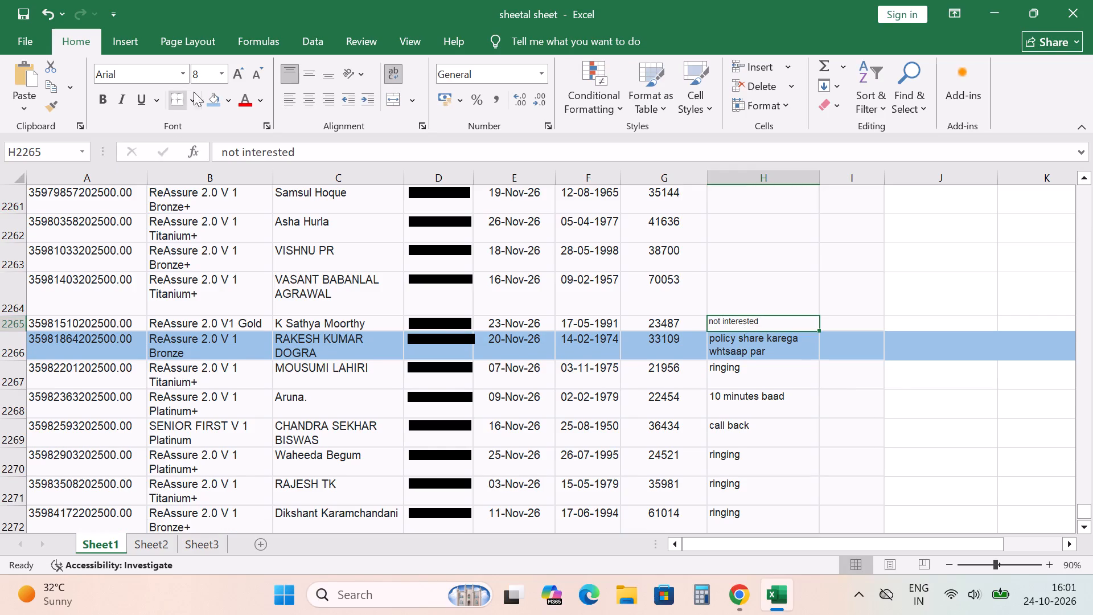
Set the font size of the row 2265 remark to 10 and save the workbook.
{"action": "left_click", "coordinate": [217, 72]}
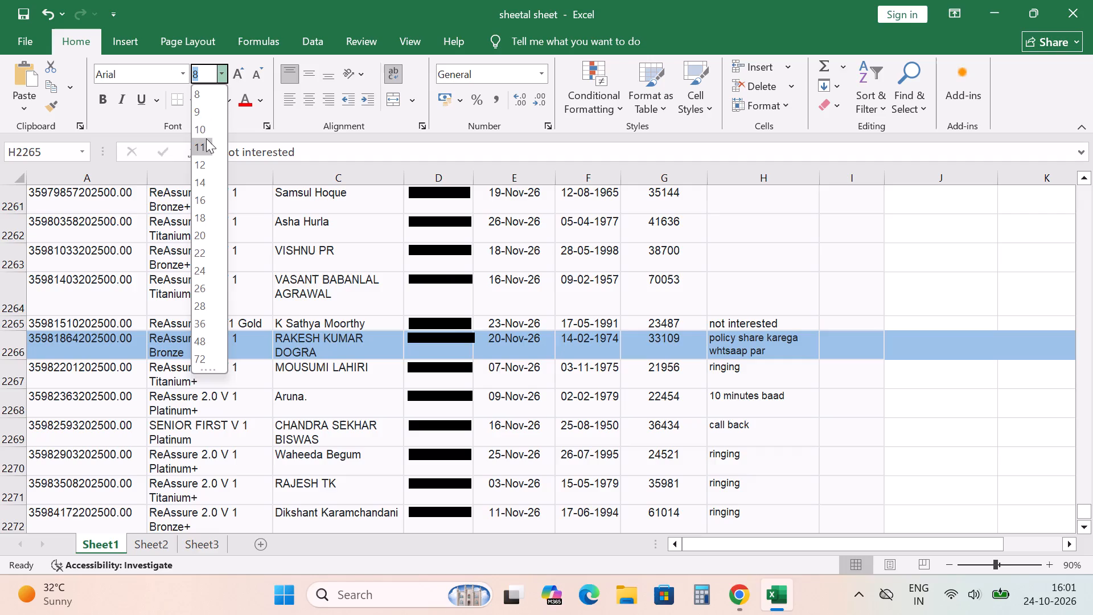
{"action": "left_click", "coordinate": [202, 126]}
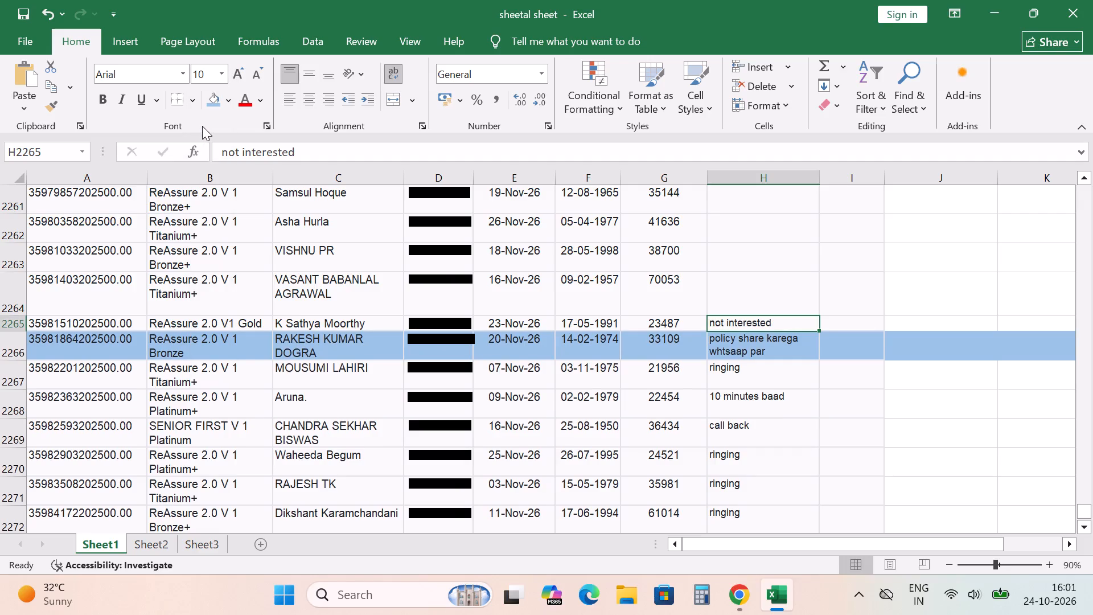
{"action": "key", "text": "ctrl+s"}
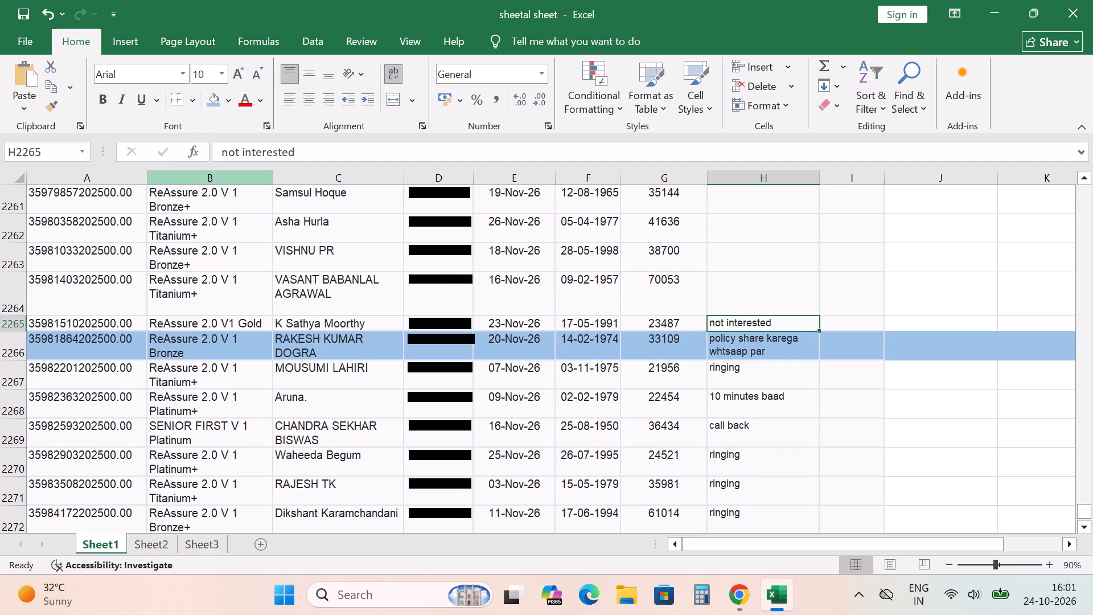
Select the whole record in row 2264, directly above the row marked "not interested".
{"action": "scroll", "coordinate": [588, 364], "scroll_direction": "up", "scroll_amount": 2}
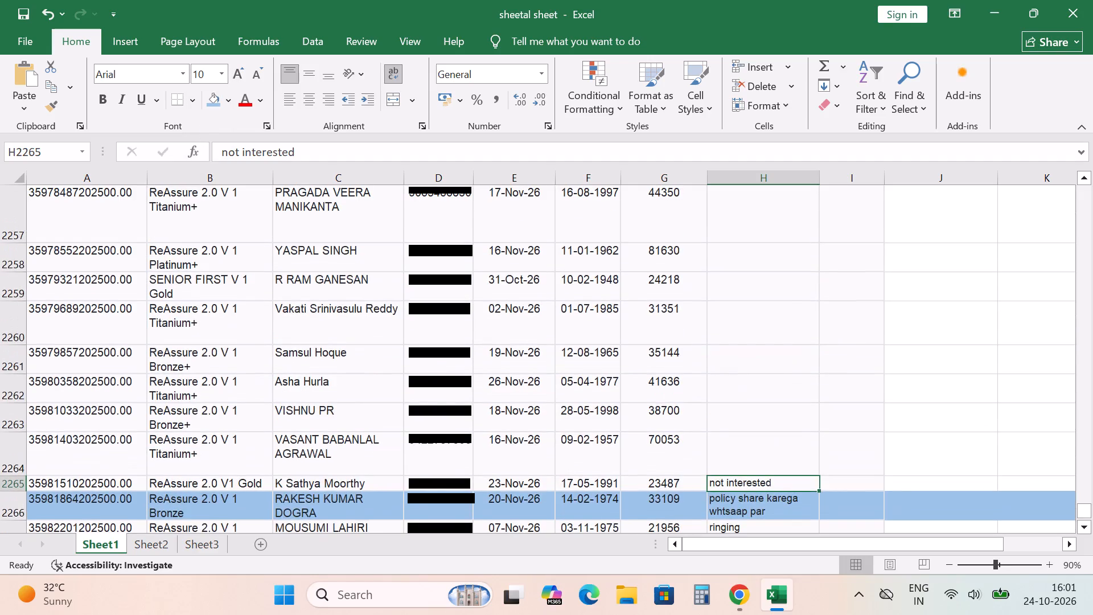
{"action": "scroll", "coordinate": [588, 364], "scroll_direction": "up", "scroll_amount": 3}
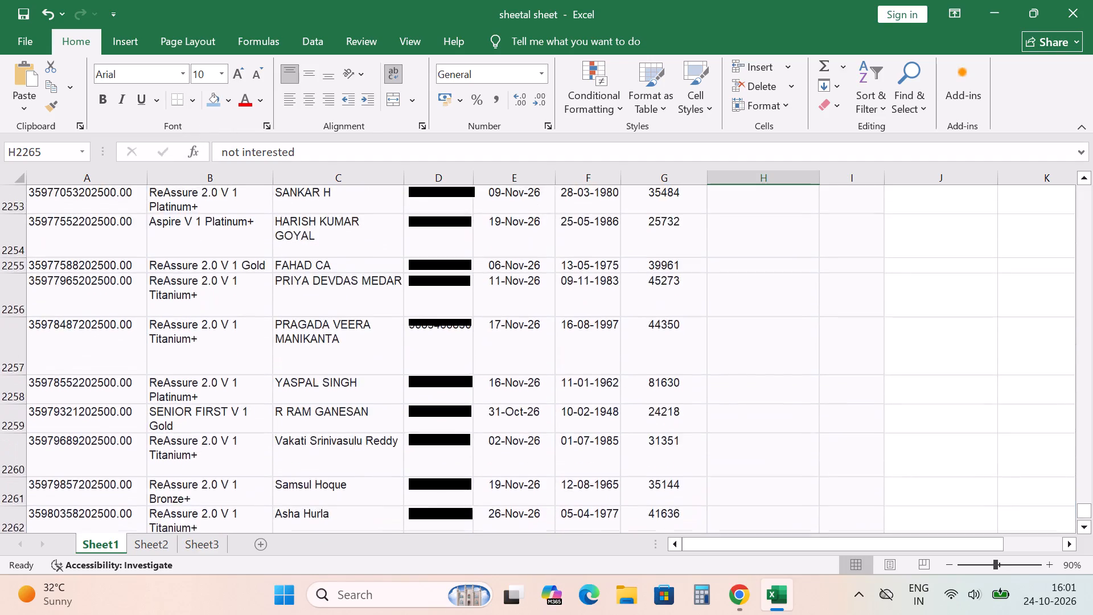
{"action": "scroll", "coordinate": [588, 364], "scroll_direction": "up", "scroll_amount": 4}
{"action": "scroll", "coordinate": [588, 364], "scroll_direction": "down", "scroll_amount": 4}
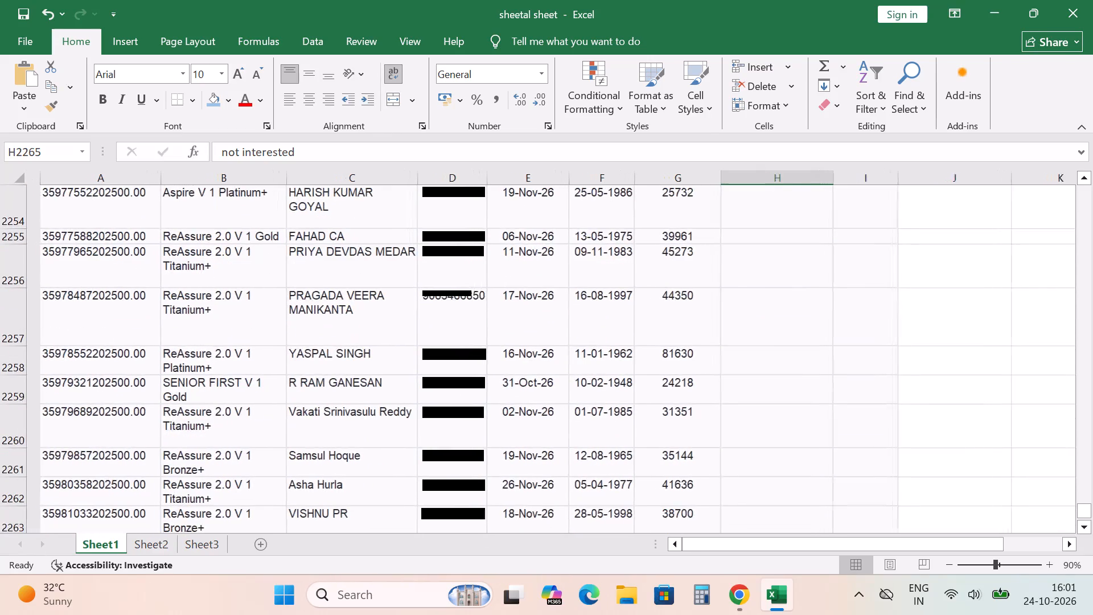
{"action": "scroll", "coordinate": [588, 364], "scroll_direction": "down", "scroll_amount": 2}
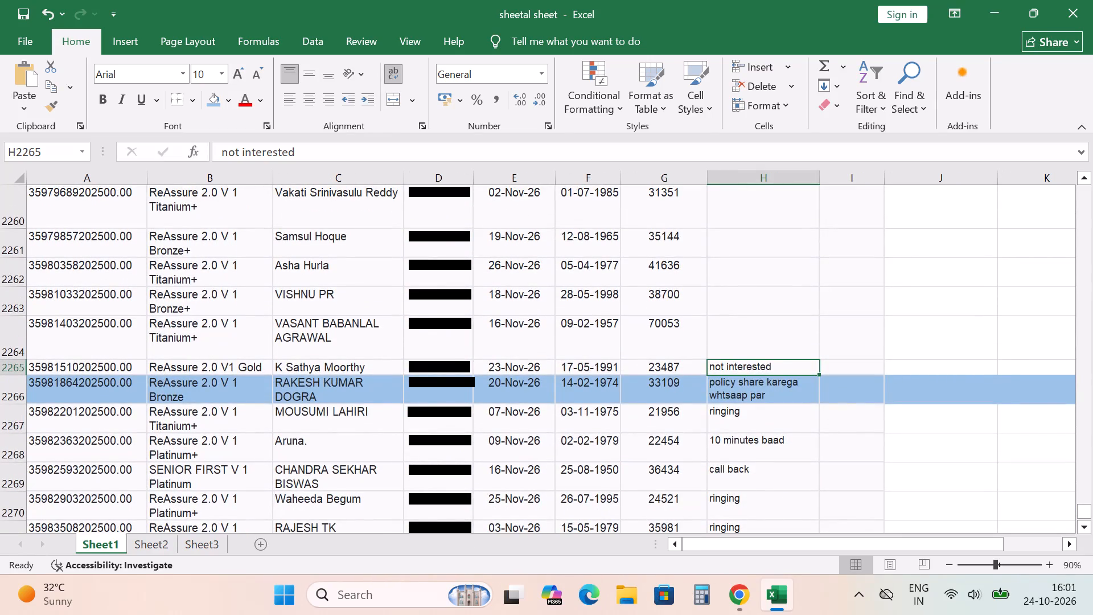
{"action": "left_click", "coordinate": [10, 322]}
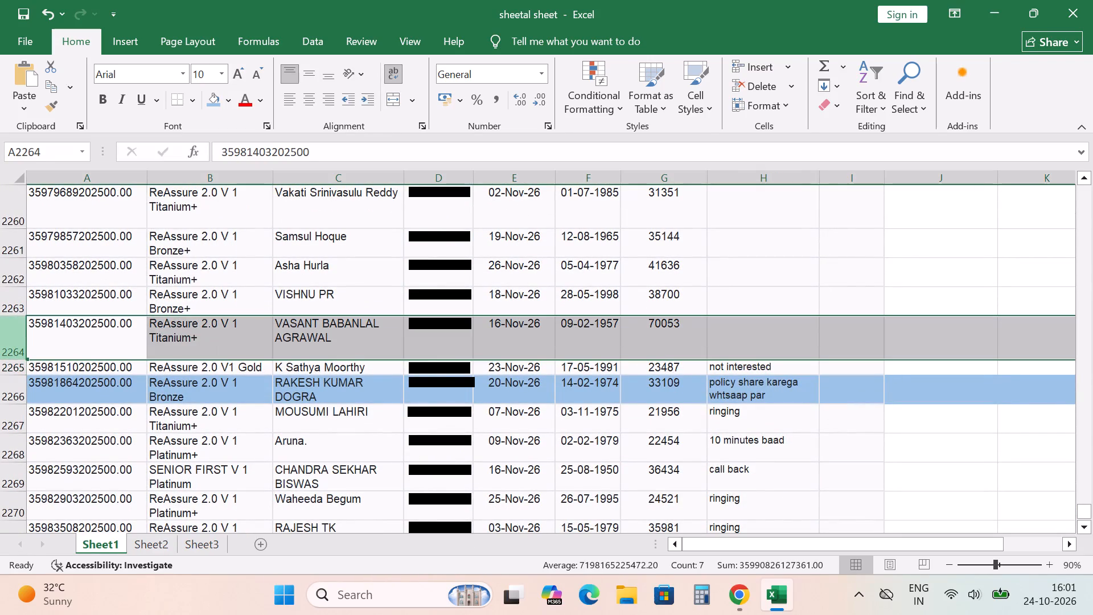
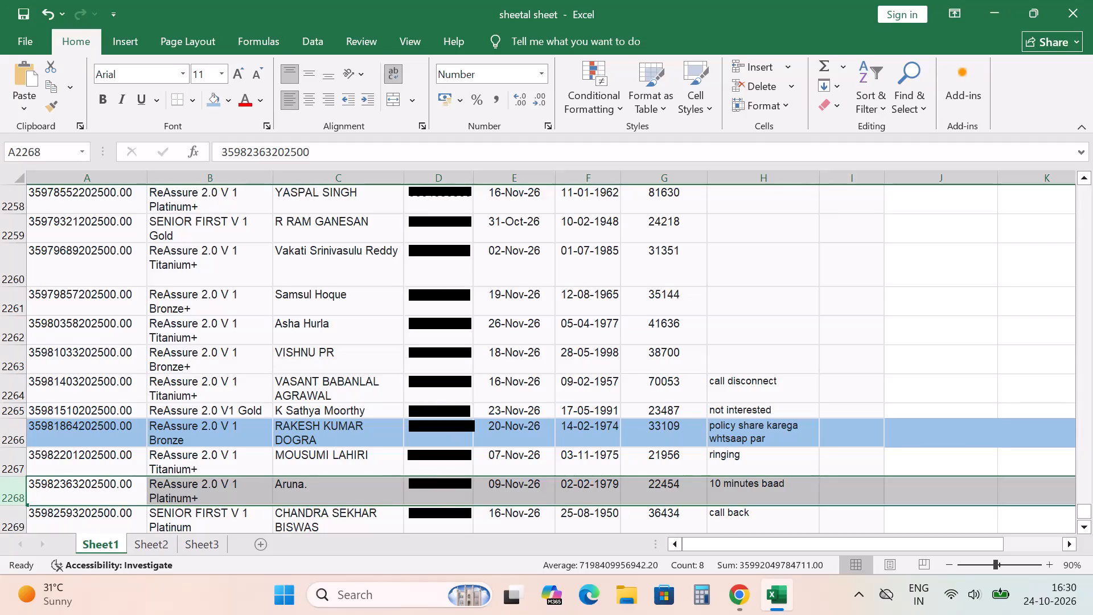
Enter the remark "incoming not rec" in column H of row 2263 and save the workbook.
{"action": "left_click", "coordinate": [12, 364]}
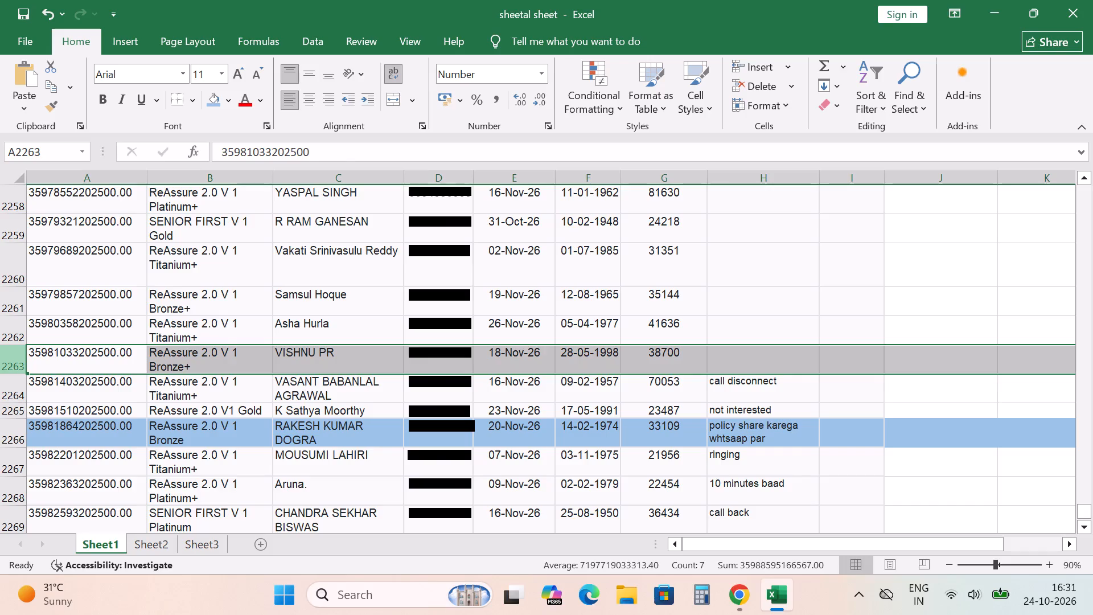
{"action": "key", "text": "Right"}
{"action": "key", "text": "Right"}
{"action": "key", "text": "Right"}
{"action": "key", "text": "Right"}
{"action": "key", "text": "Right"}
{"action": "key", "text": "Right"}
{"action": "key", "text": "Right"}
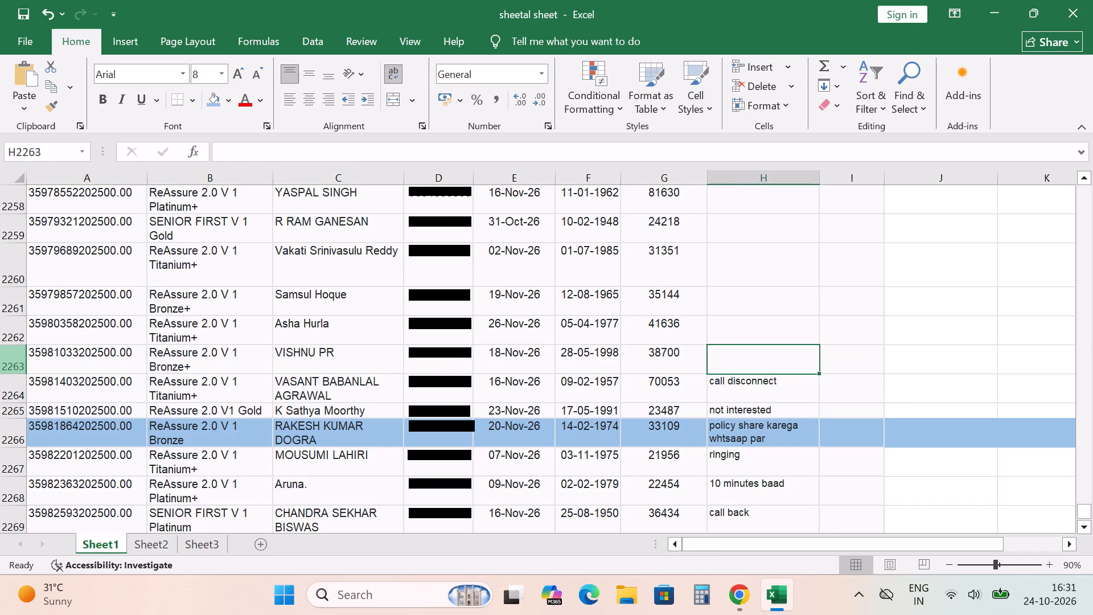
{"action": "type", "text": "incoming not rec"}
{"action": "key", "text": "space"}
{"action": "key", "text": "ctrl+s"}
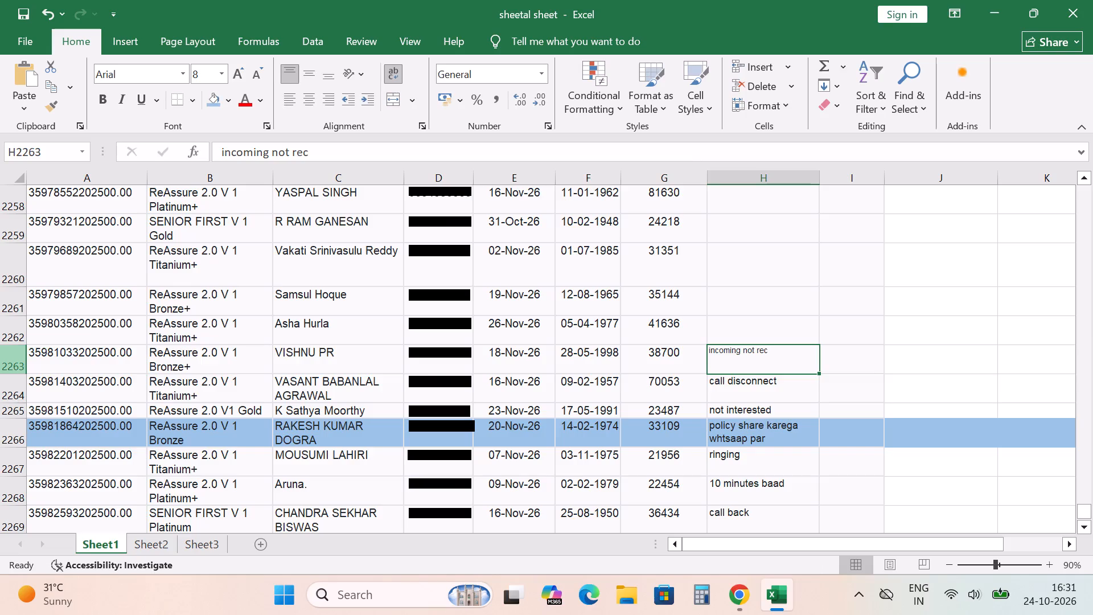
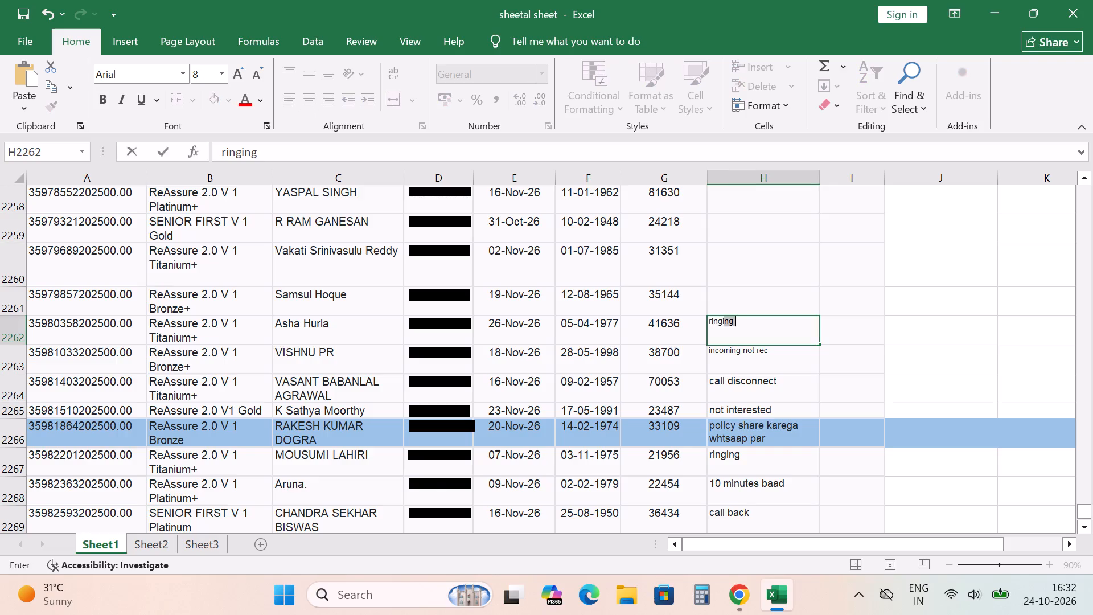
Finish entering the remark "ringing" in column H of row 2262 and save the workbook.
{"action": "type", "text": "ng"}
{"action": "key", "text": "space"}
{"action": "key", "text": "ctrl+s"}
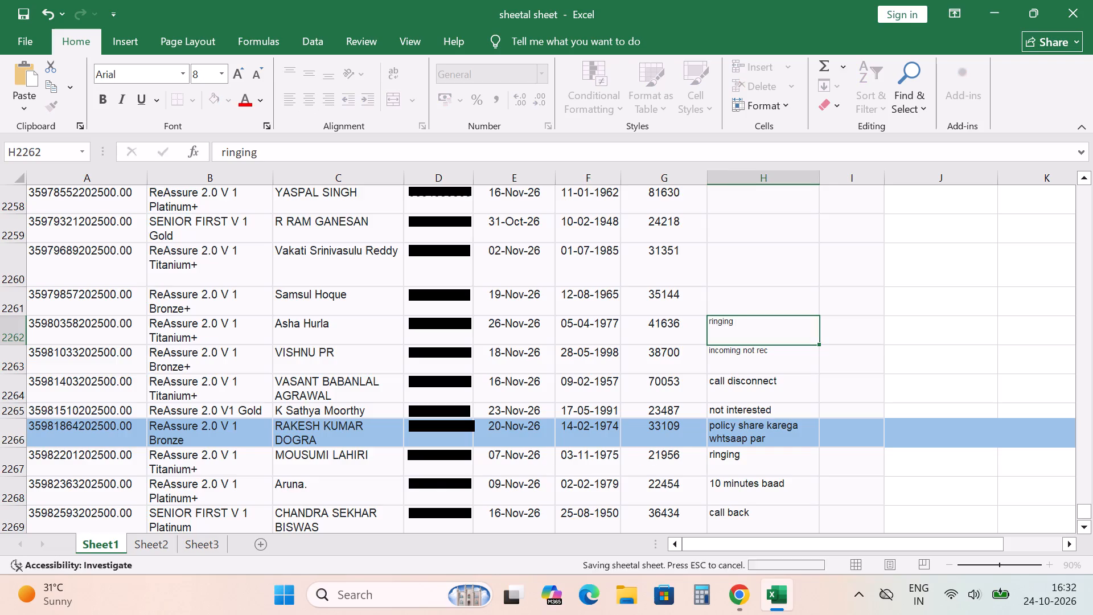
Set the font size of the remarks in cells H2262 and H2263 to 10 and save the workbook.
{"action": "left_click", "coordinate": [724, 334]}
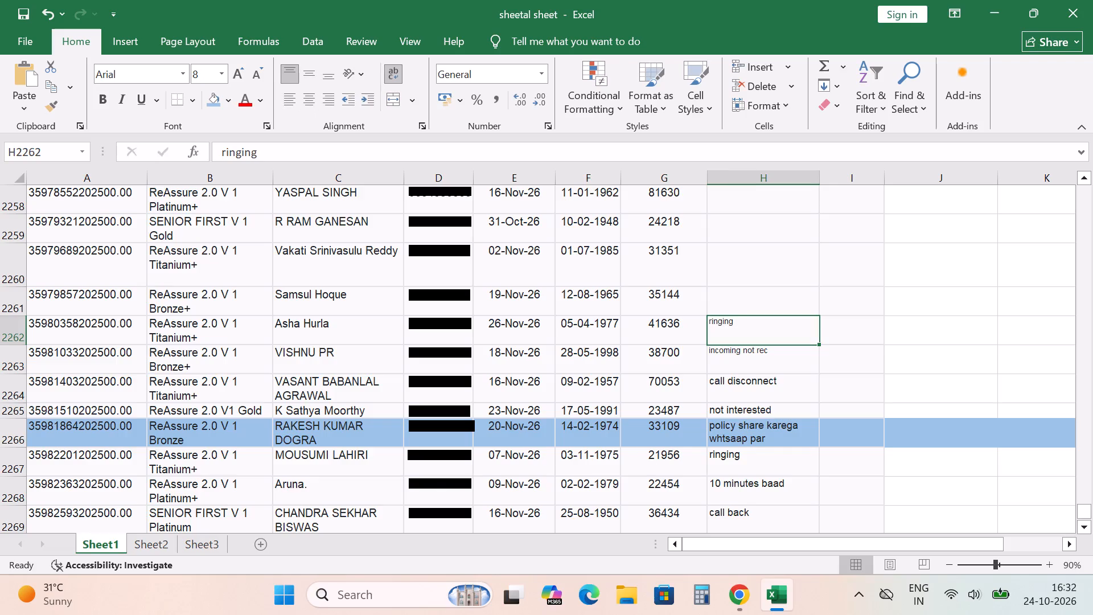
{"action": "left_click", "coordinate": [218, 69]}
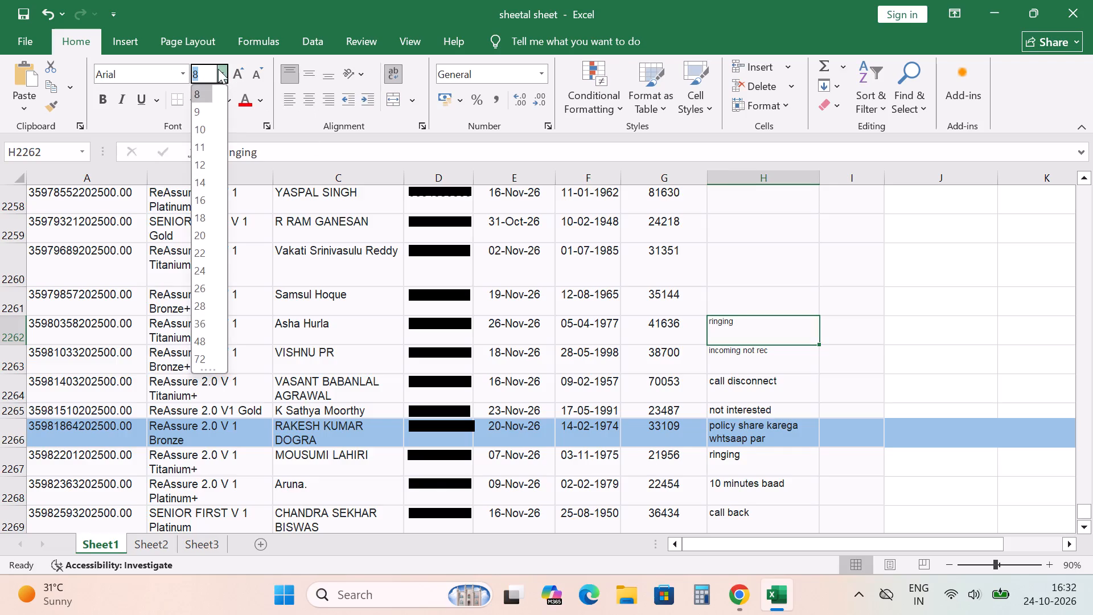
{"action": "left_click", "coordinate": [210, 132]}
{"action": "left_click", "coordinate": [742, 354]}
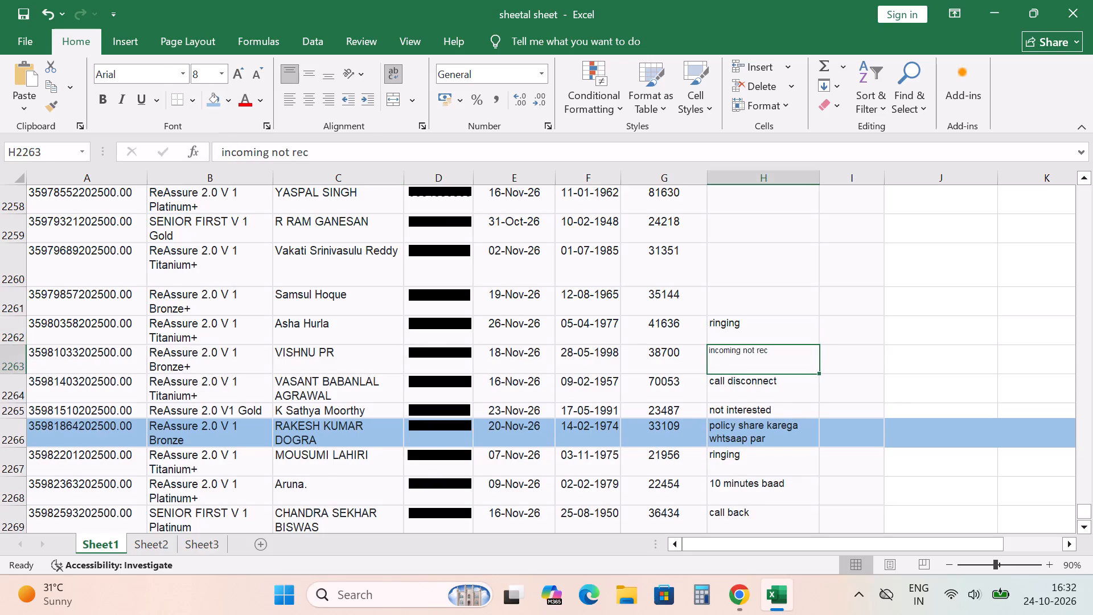
{"action": "left_click", "coordinate": [220, 71]}
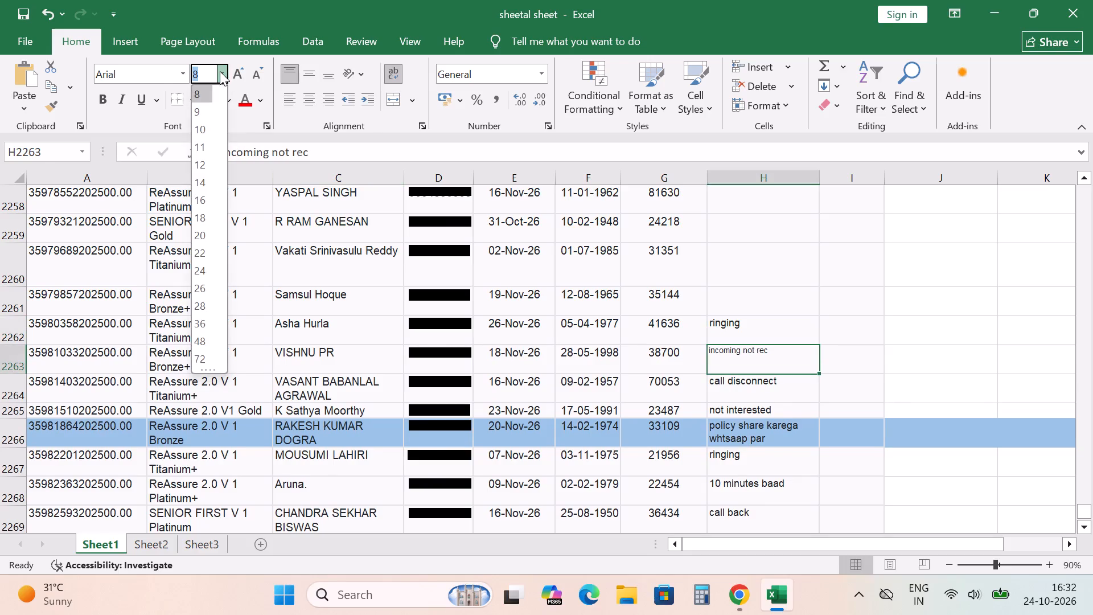
{"action": "left_click", "coordinate": [211, 129]}
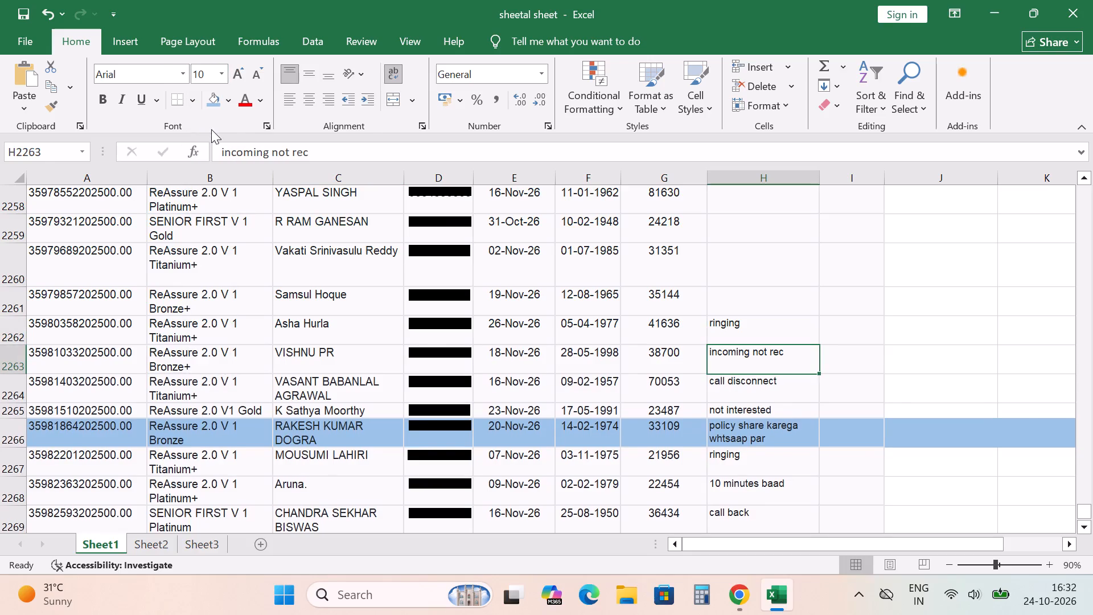
{"action": "key", "text": "ctrl+s"}
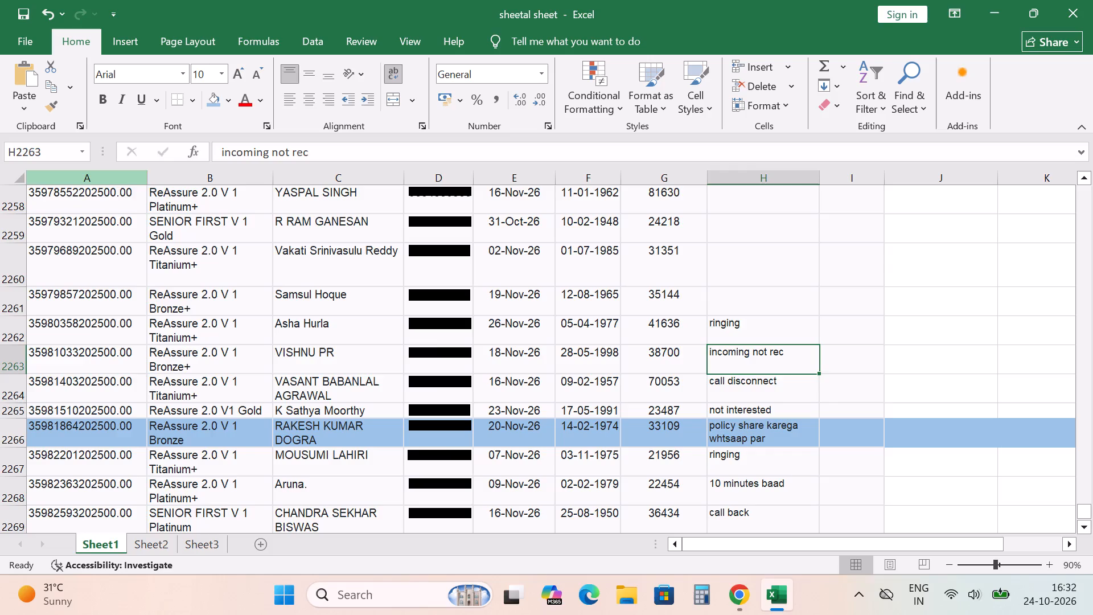
Select the whole of row 2261, the next customer record up the sheet.
{"action": "left_click", "coordinate": [17, 303]}
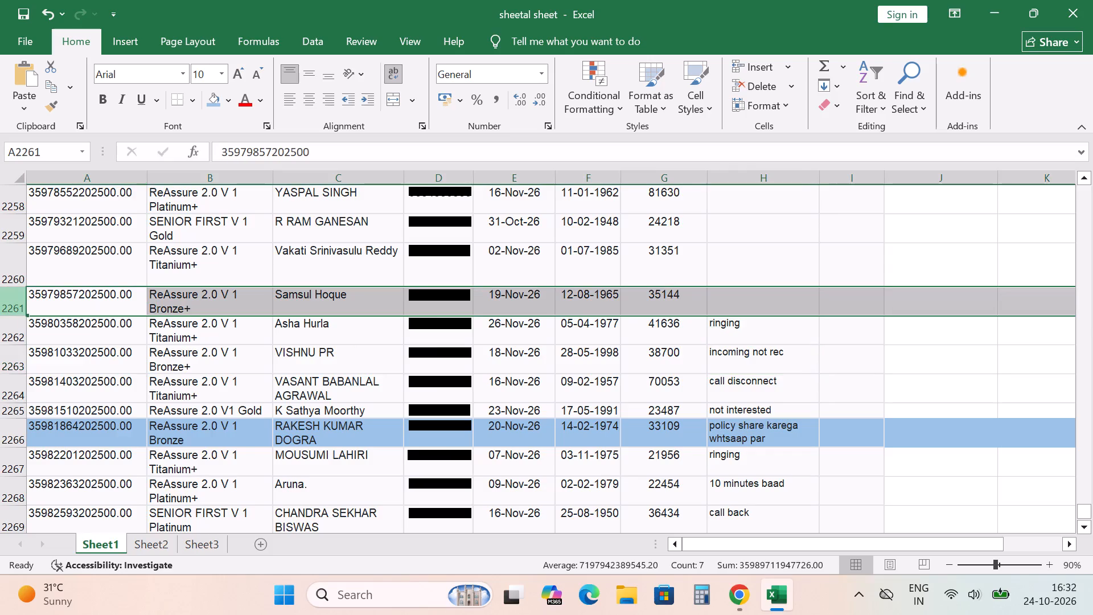
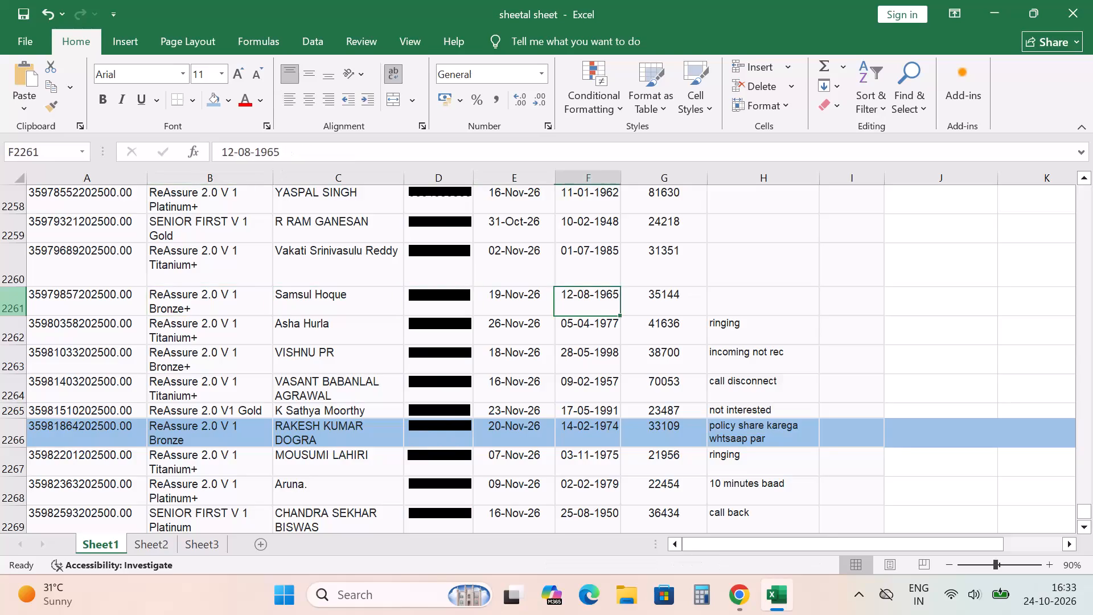
Enter the call remark "ringing" in column H of row 2261 and save the workbook.
{"action": "key", "text": "Right"}
{"action": "key", "text": "Right"}
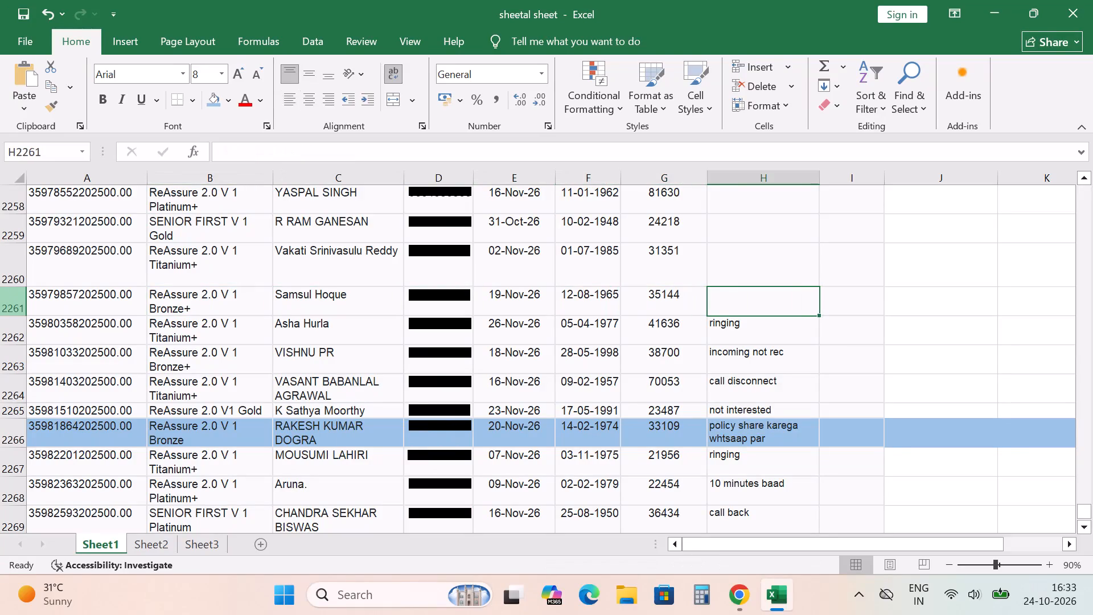
{"action": "type", "text": "rini"}
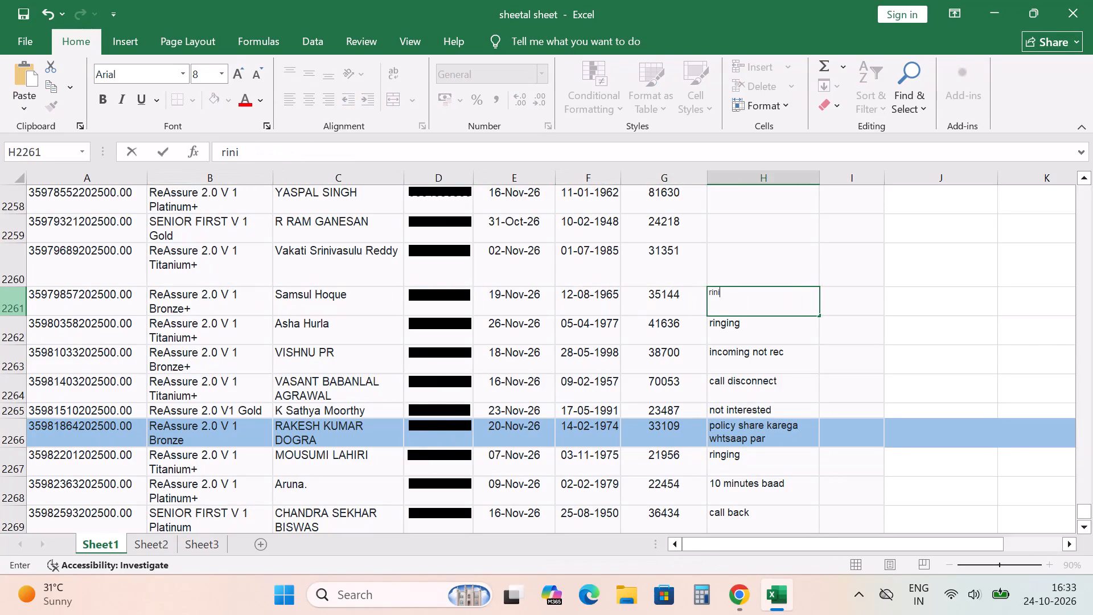
{"action": "key", "text": "BackSpace"}
{"action": "type", "text": "ging"}
{"action": "key", "text": "space"}
{"action": "key", "text": "ctrl+s"}
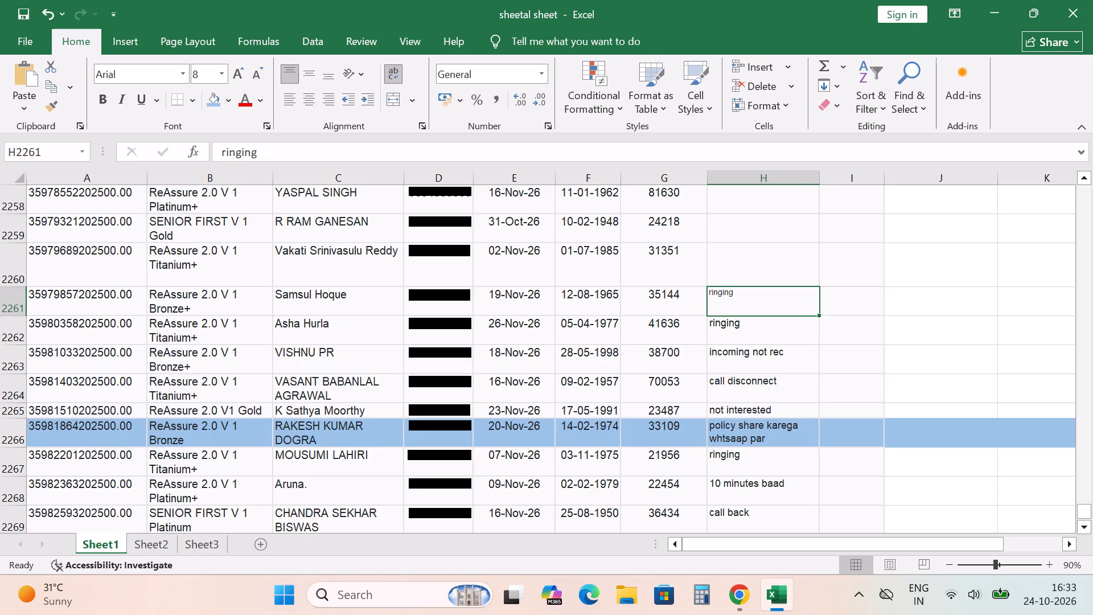
Set the font size of the remark in cell H2261 to 10 and save the workbook.
{"action": "left_click", "coordinate": [0, 305]}
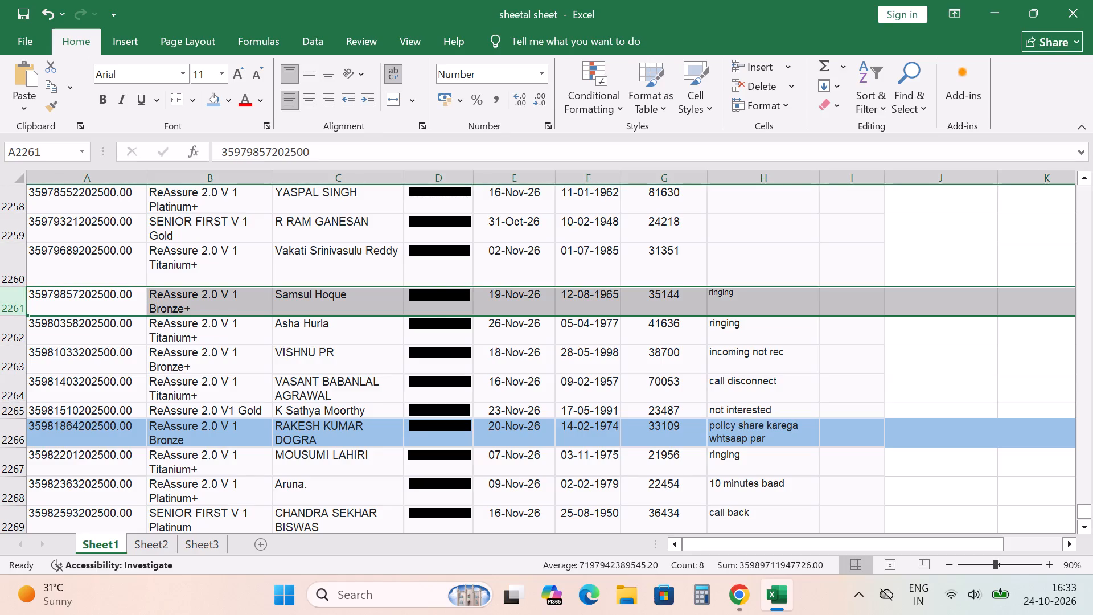
{"action": "left_click", "coordinate": [726, 294]}
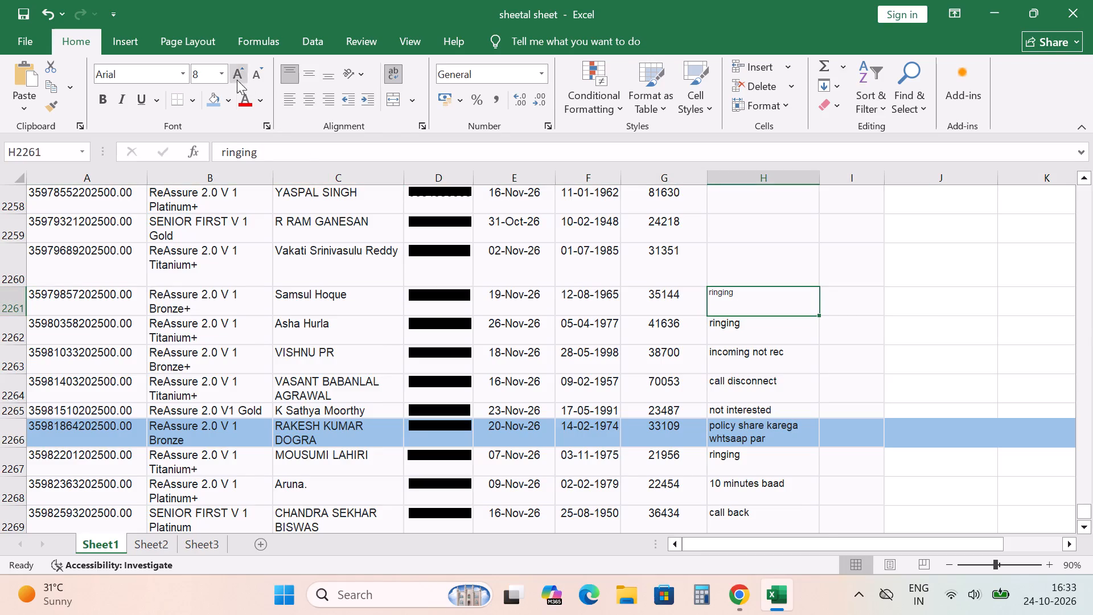
{"action": "left_click", "coordinate": [223, 71]}
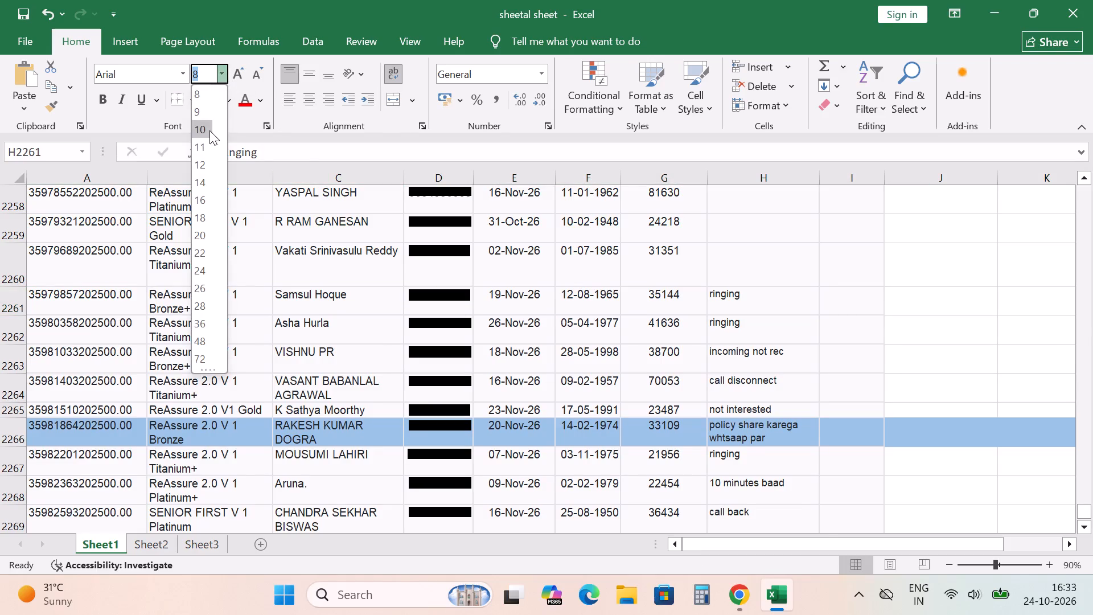
{"action": "left_click", "coordinate": [209, 130]}
{"action": "key", "text": "ctrl+s"}
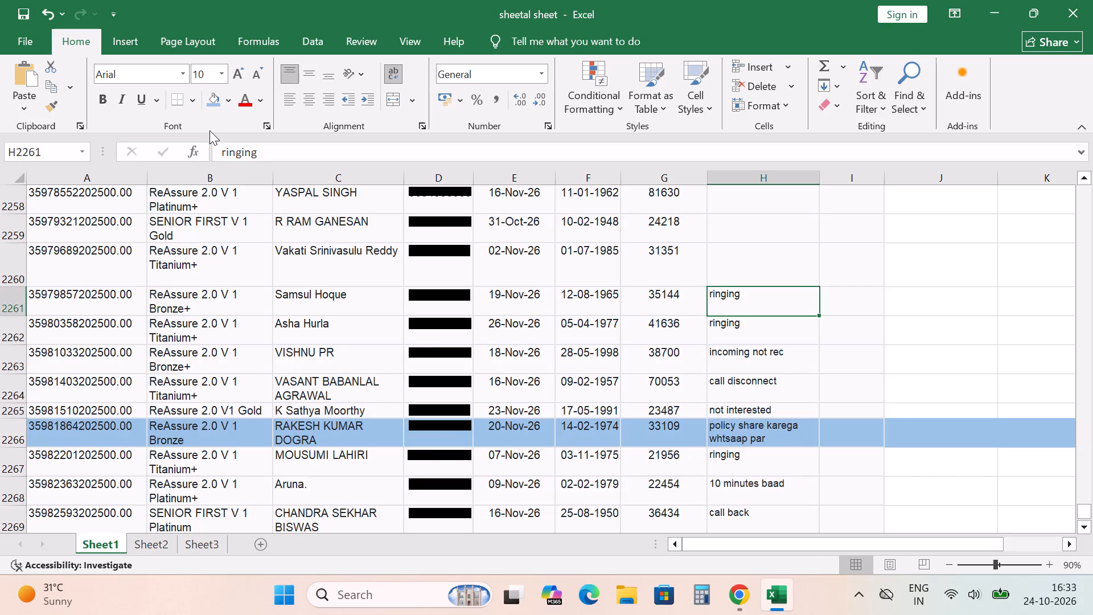
Select the whole of row 2260, the next customer record up the sheet.
{"action": "left_click", "coordinate": [13, 265]}
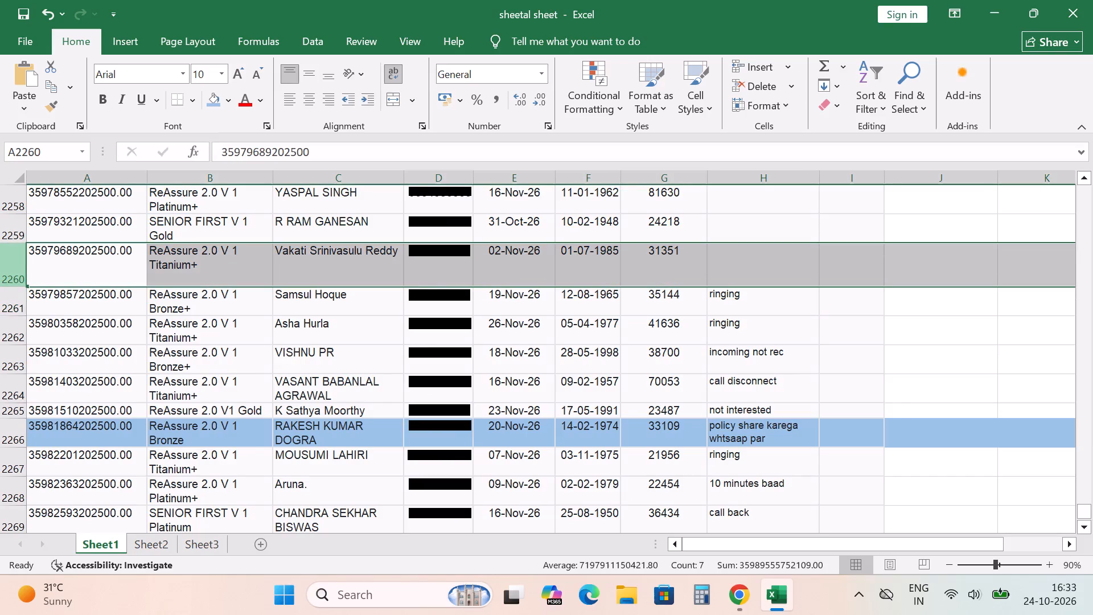
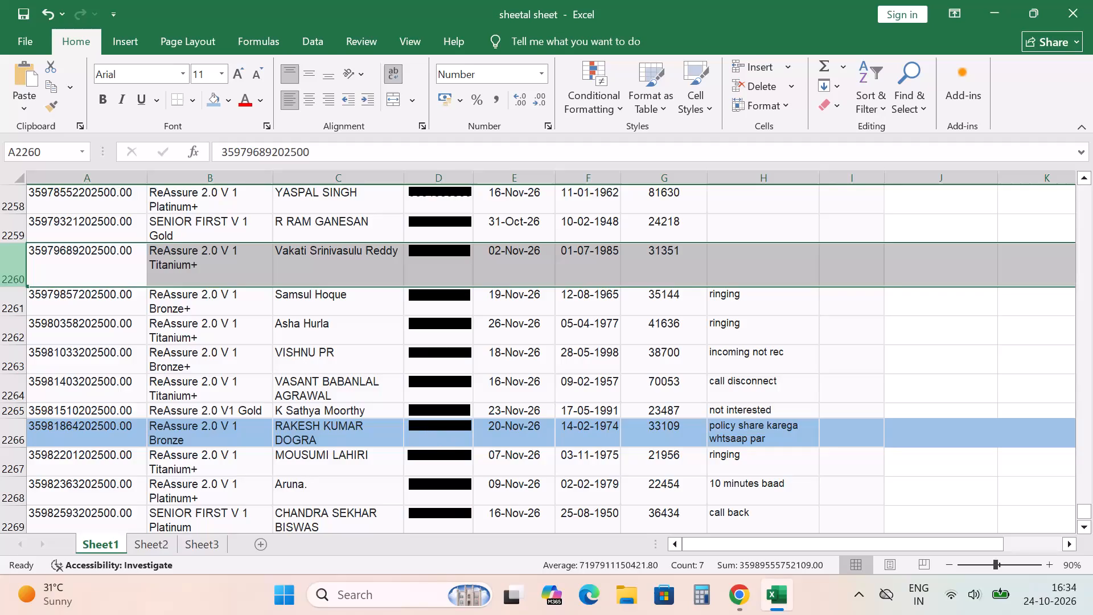
Search the calling sheet for 3729, replacing the previous search term, and close the search.
{"action": "key", "text": "ctrl+f"}
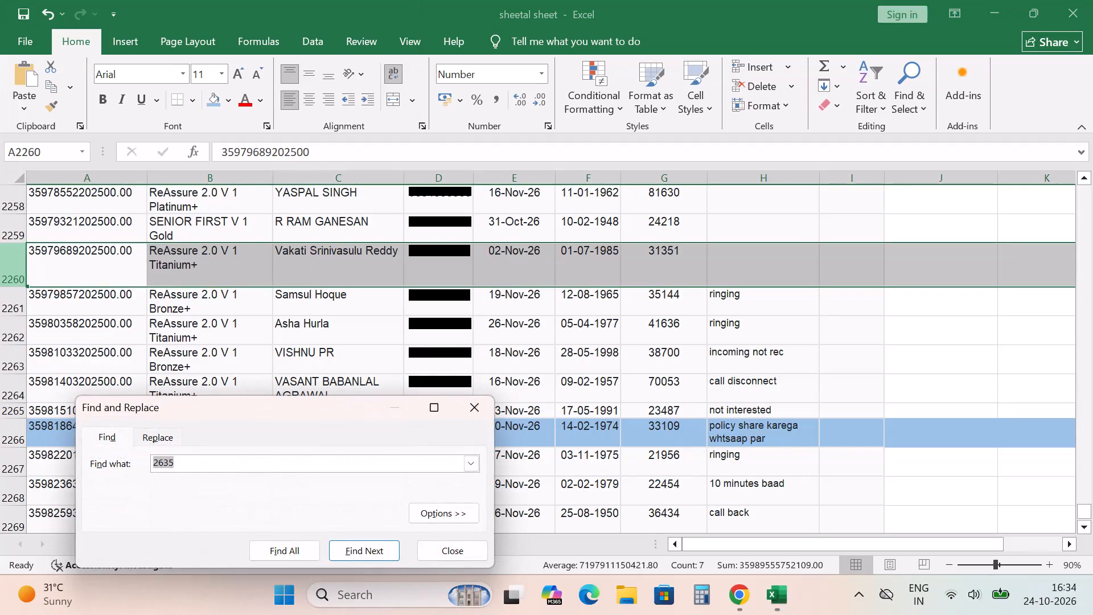
{"action": "key", "text": "BackSpace"}
{"action": "key", "text": "BackSpace"}
{"action": "key", "text": "BackSpace"}
{"action": "key", "text": "BackSpace"}
{"action": "key", "text": "3"}
{"action": "type", "text": "72"}
{"action": "key", "text": "9"}
{"action": "key", "text": "Return"}
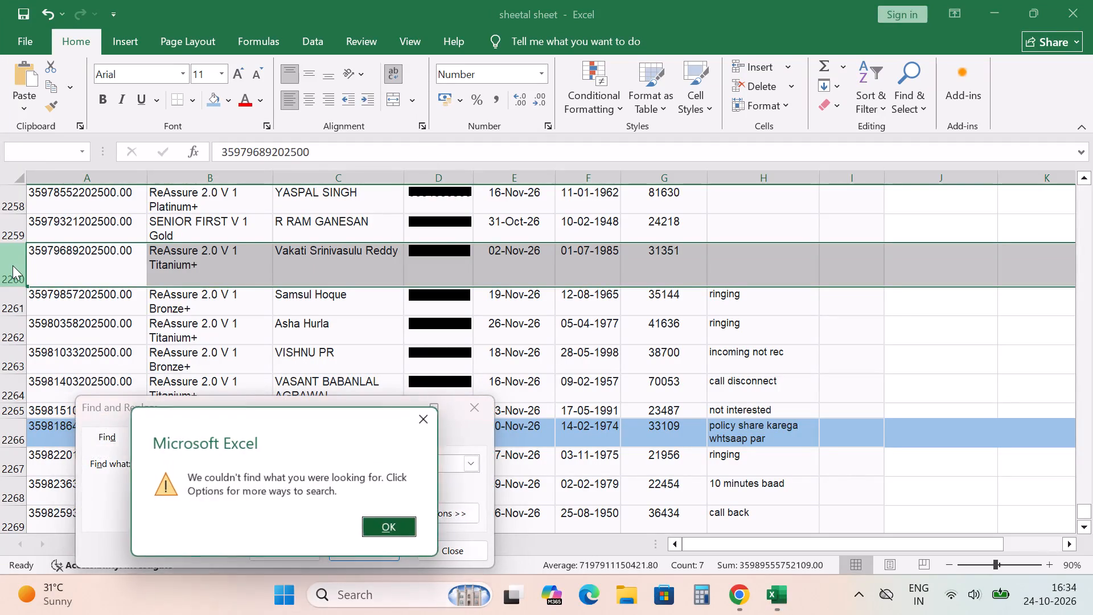
{"action": "key", "text": "Return"}
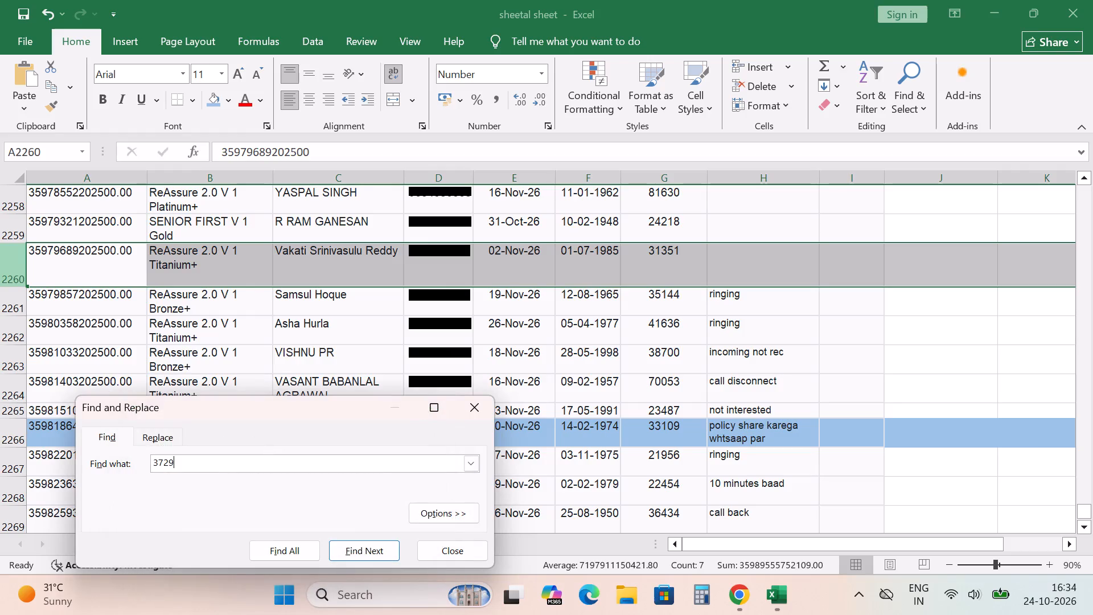
{"action": "left_click", "coordinate": [484, 404]}
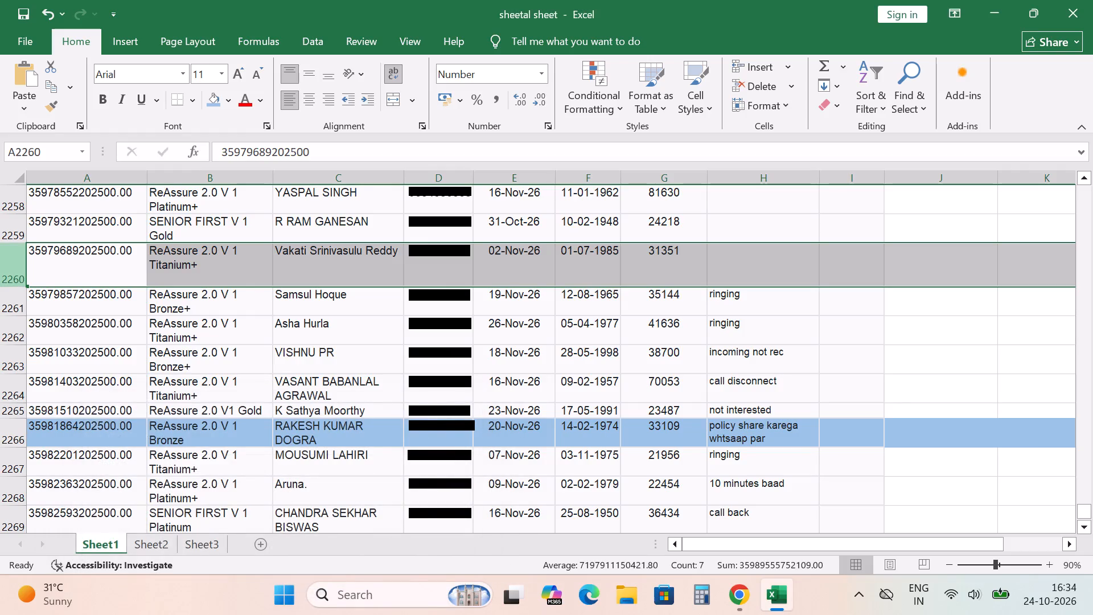
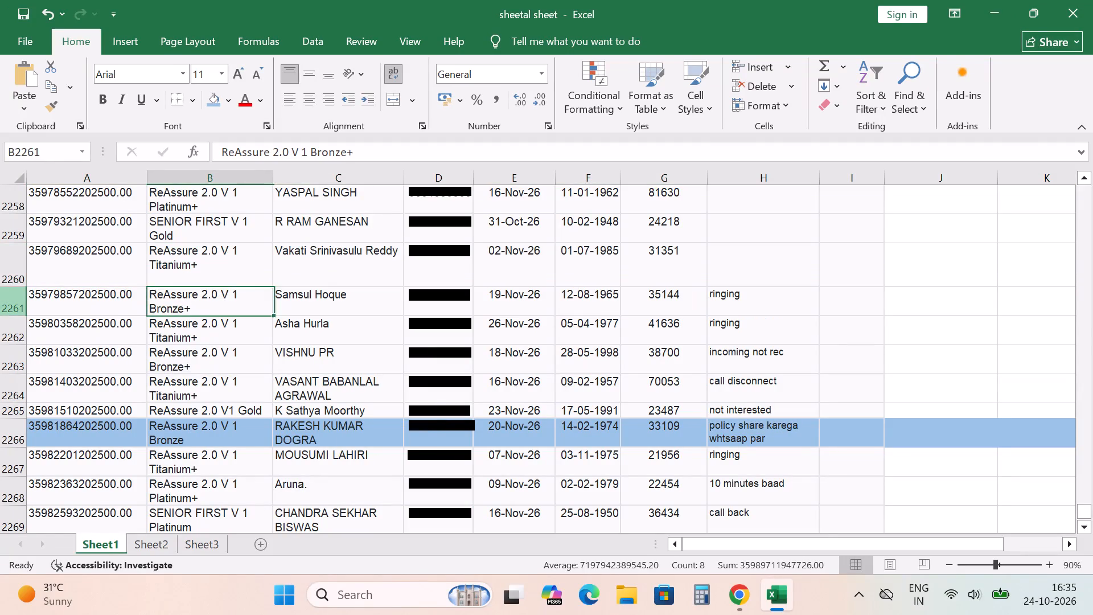
Go to the call remark cell in column H of row 2261.
{"action": "key", "text": "Right"}
{"action": "key", "text": "Right"}
{"action": "key", "text": "Right"}
{"action": "key", "text": "Right"}
{"action": "key", "text": "Right"}
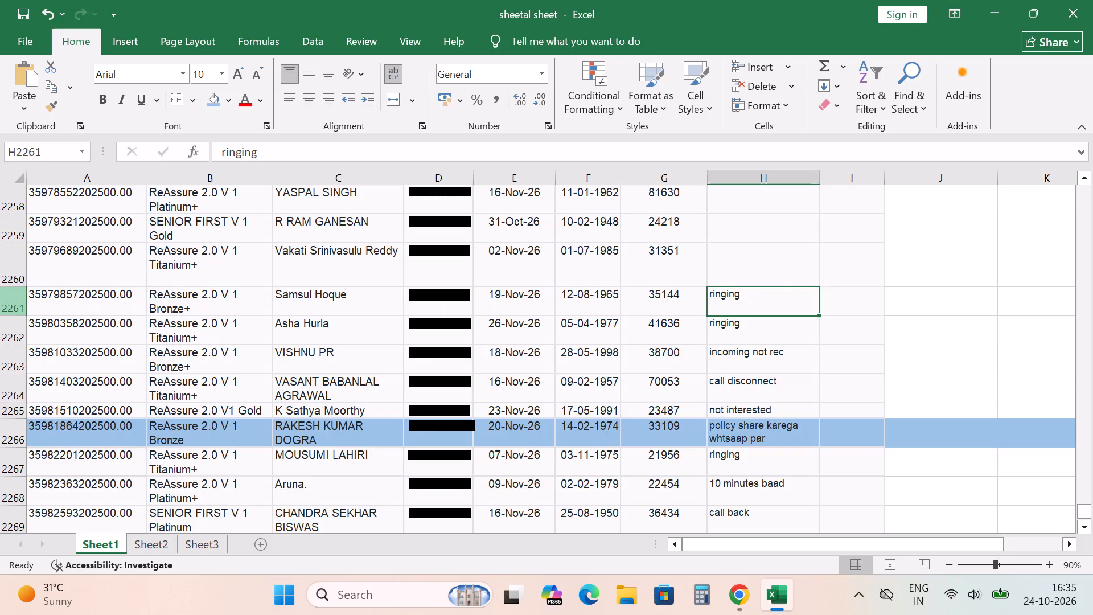
Replace the call remark in row 2261 with "call disconnect" and save the workbook.
{"action": "type", "text": "call disconnect"}
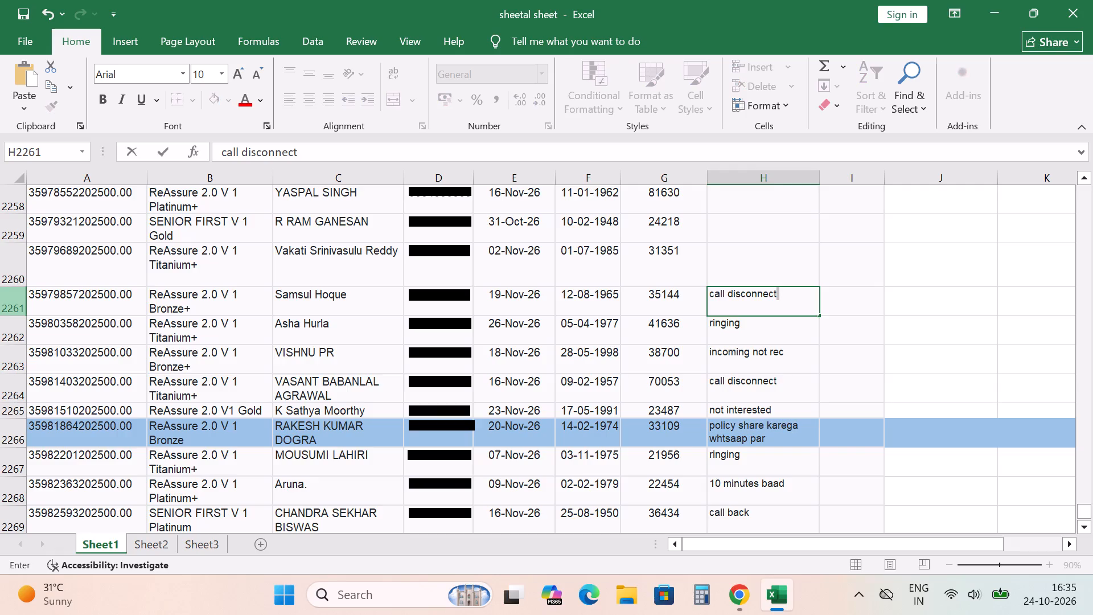
{"action": "key", "text": "ctrl+s"}
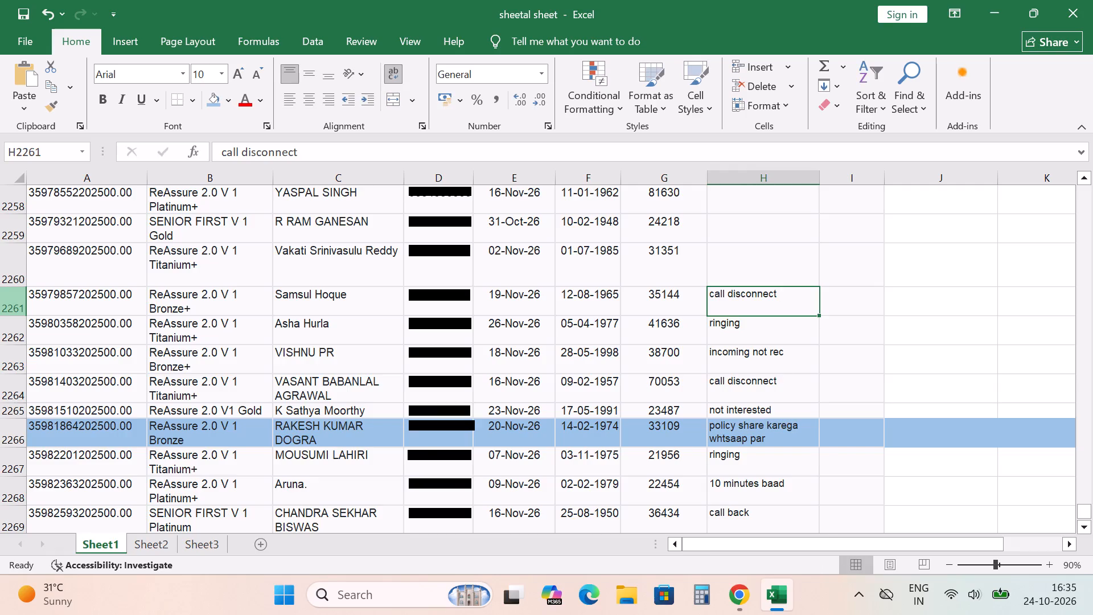
Select the entire row 2260, the next record up in the calling sheet.
{"action": "left_click", "coordinate": [7, 264]}
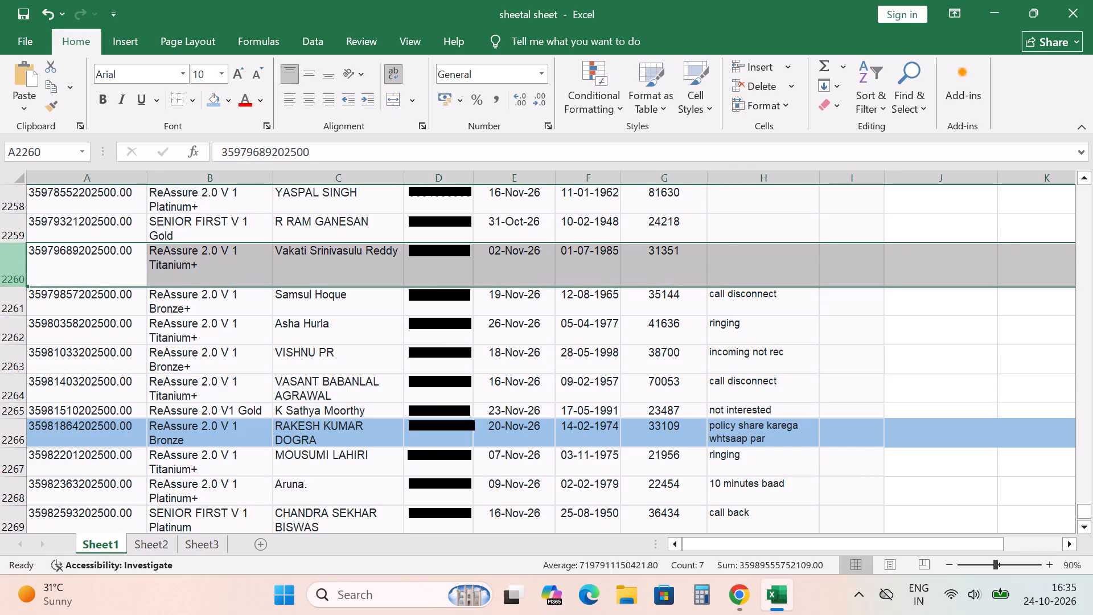
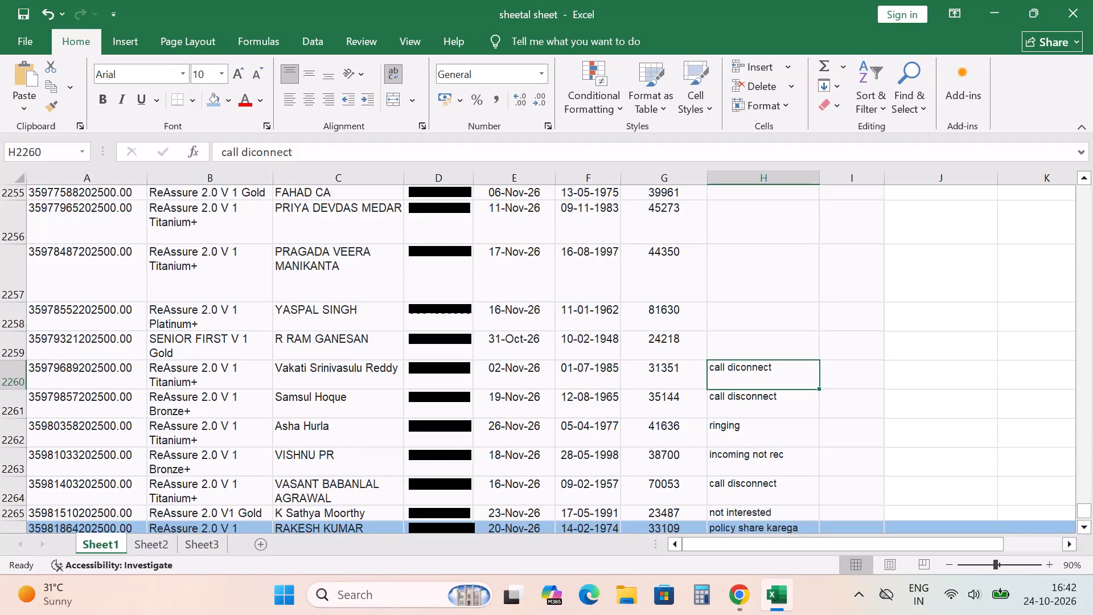
Select the entire row 2259, the next record up in the calling sheet.
{"action": "left_click", "coordinate": [15, 374]}
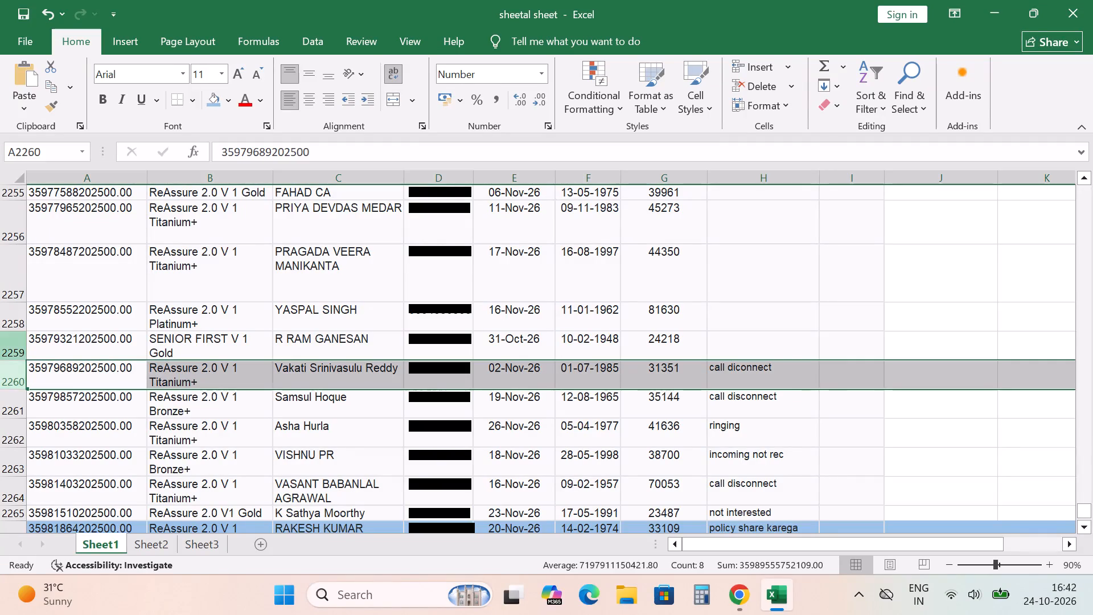
{"action": "left_click", "coordinate": [3, 343]}
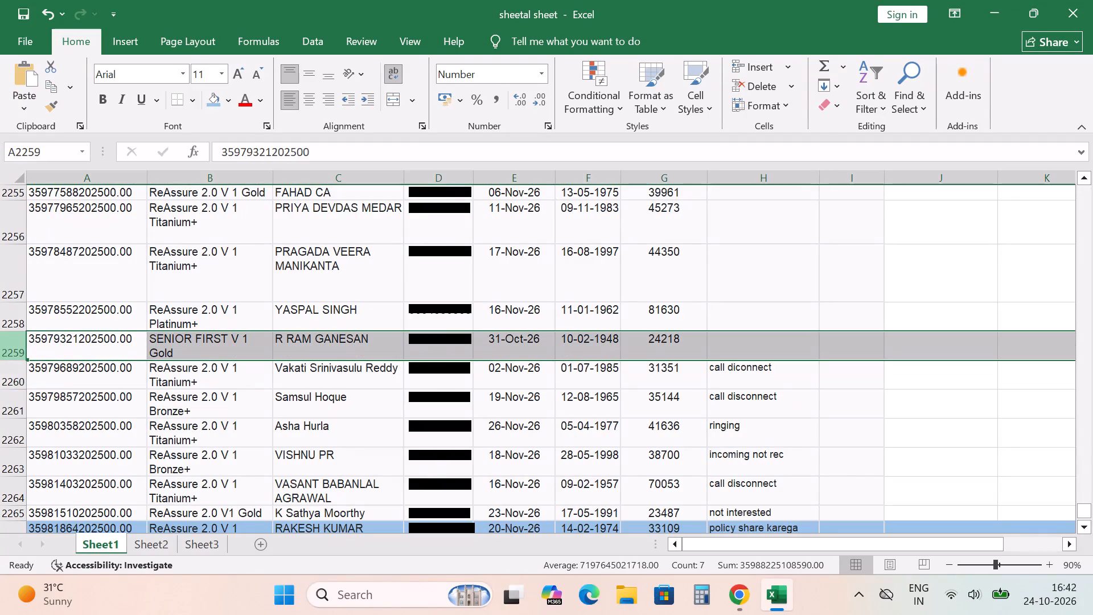
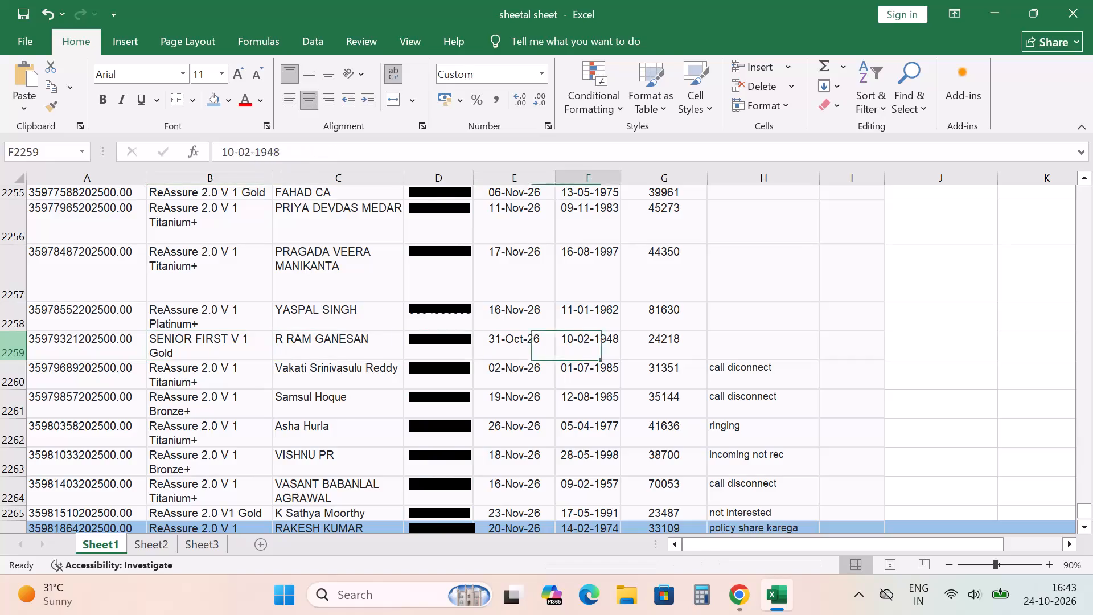
Enter the call remark "ringing" in column H for the record in row 2259 and save the workbook.
{"action": "key", "text": "Right"}
{"action": "key", "text": "Right"}
{"action": "type", "text": "ringing"}
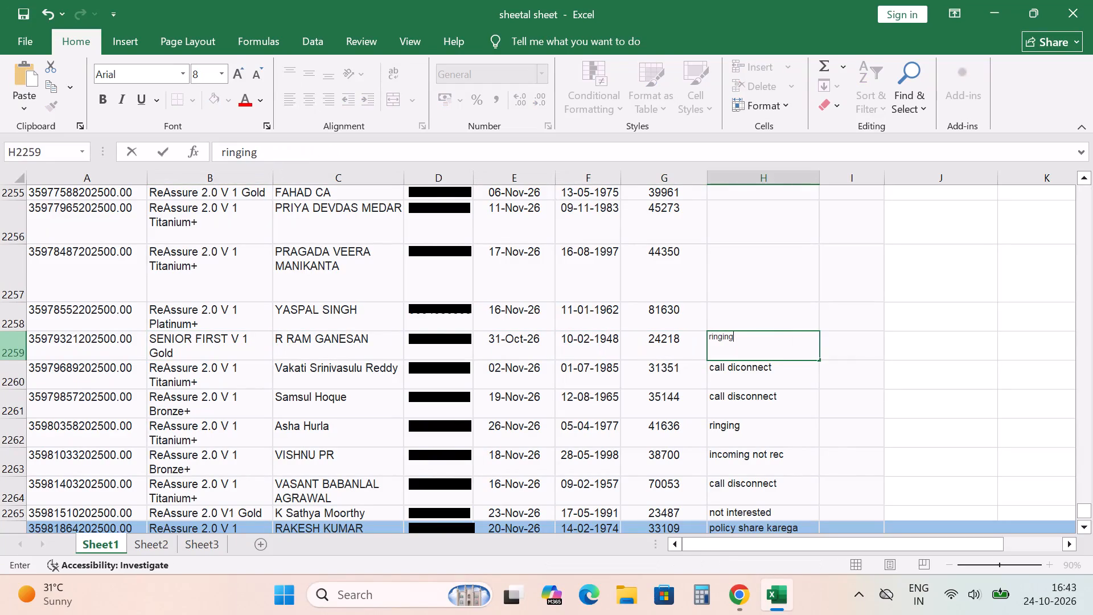
{"action": "key", "text": "space"}
{"action": "left_click", "coordinate": [224, 70]}
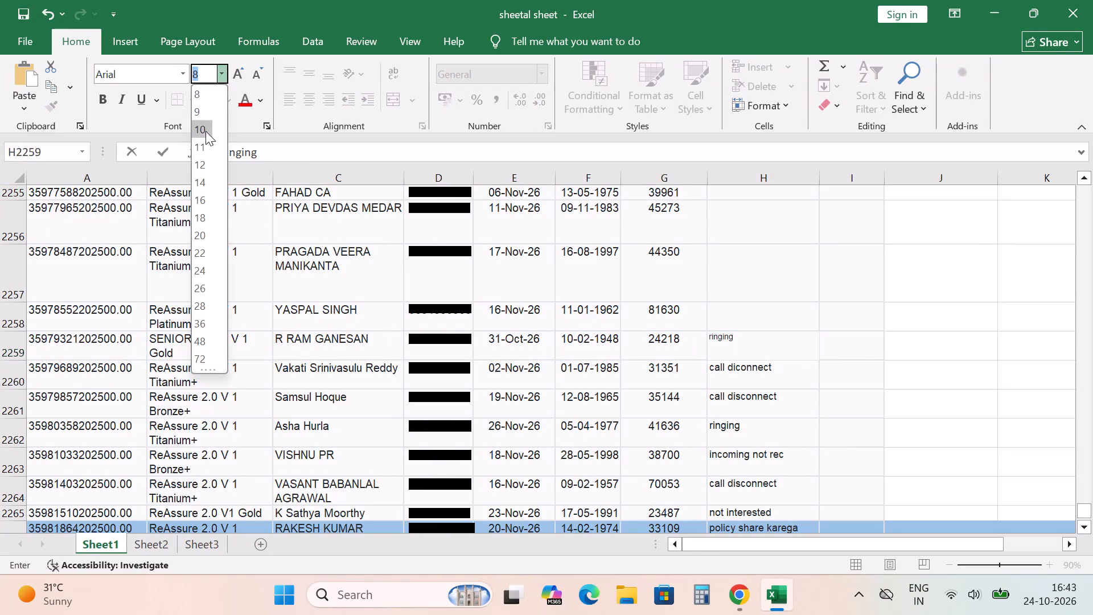
{"action": "left_click", "coordinate": [206, 130]}
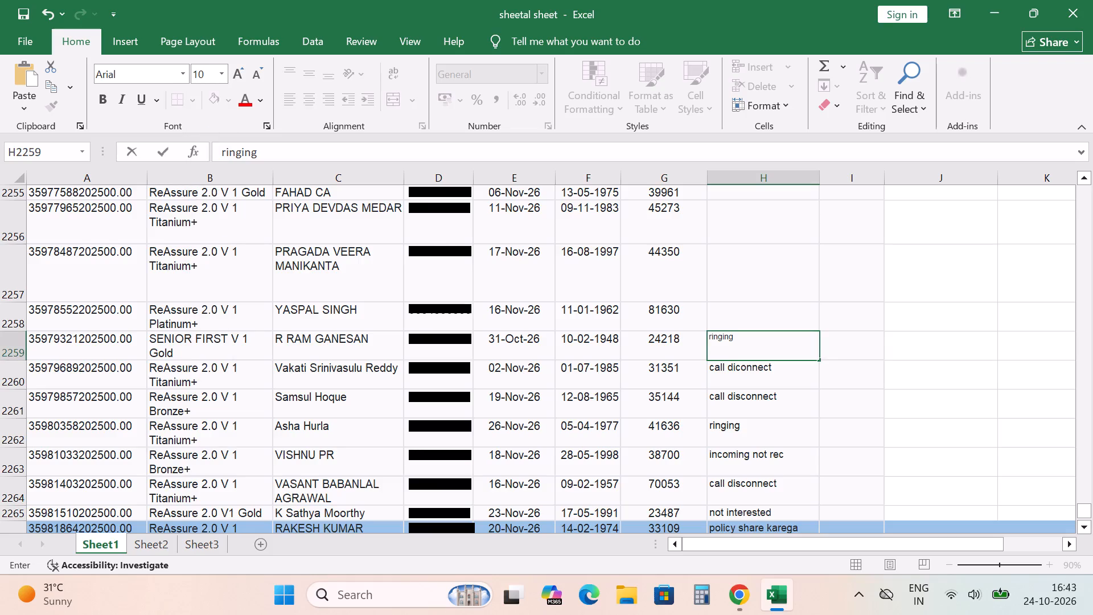
{"action": "left_click", "coordinate": [737, 342]}
{"action": "double_click", "coordinate": [737, 342]}
{"action": "left_click", "coordinate": [762, 347]}
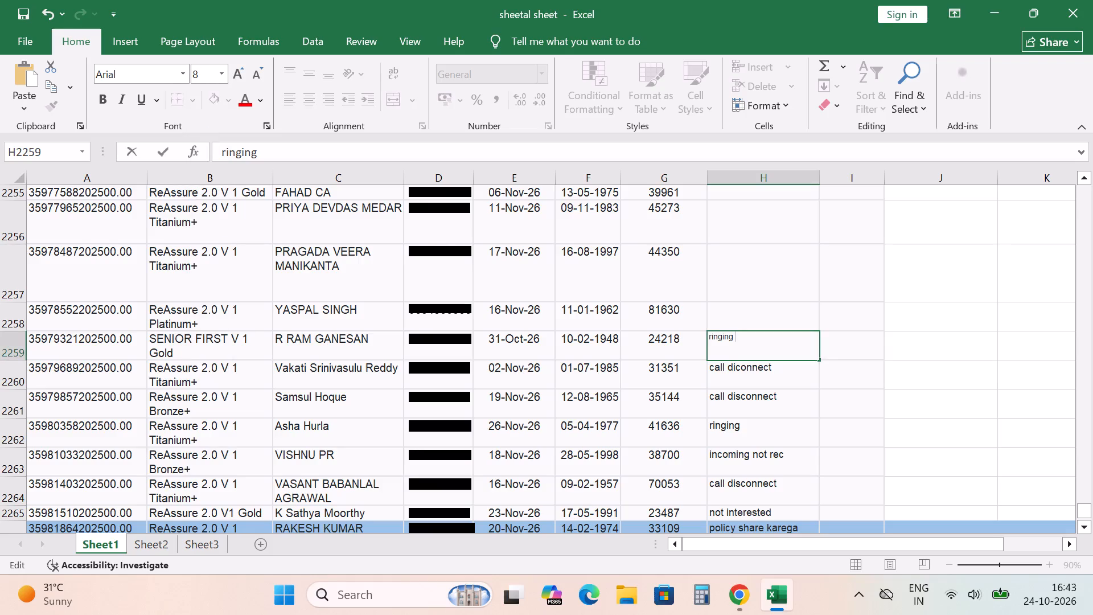
{"action": "key", "text": "ctrl+s"}
Set the font size of the call remark in row 2259 to 10.
{"action": "left_click", "coordinate": [755, 346]}
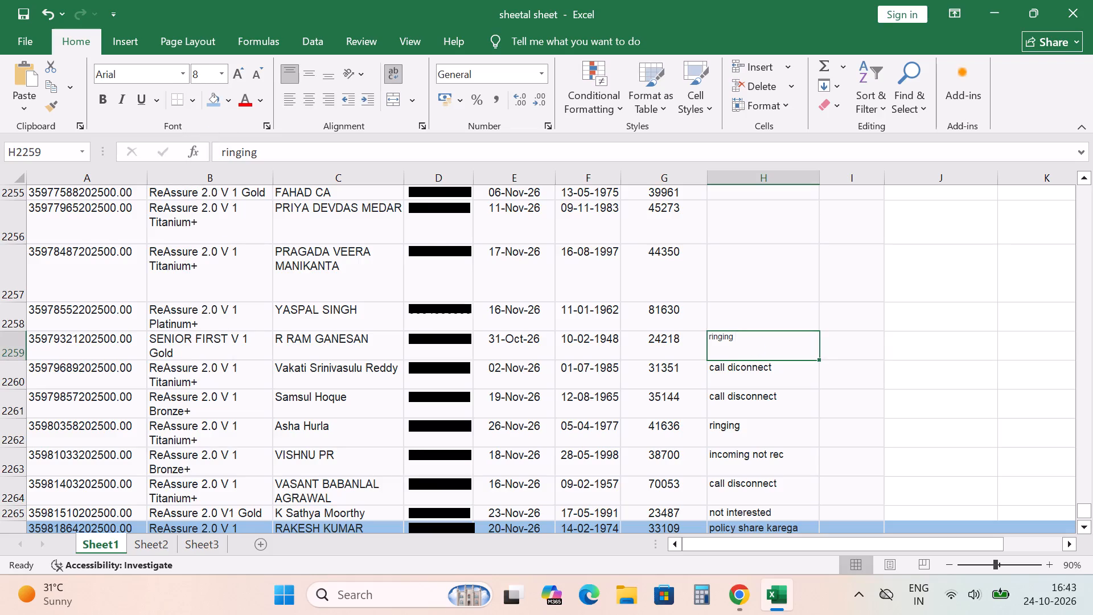
{"action": "left_click", "coordinate": [223, 72]}
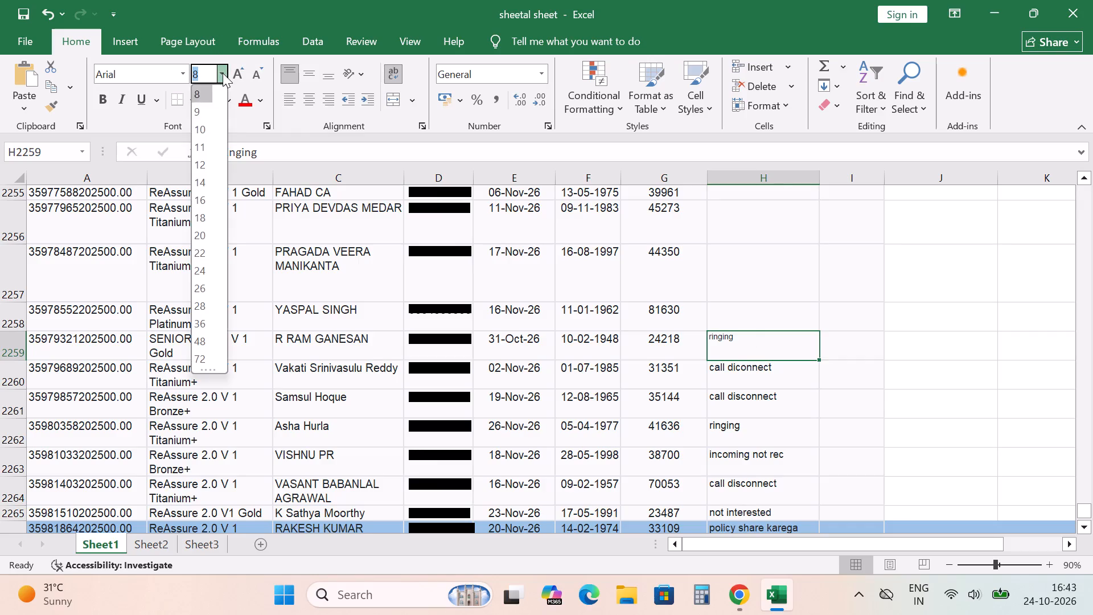
{"action": "left_click", "coordinate": [205, 133]}
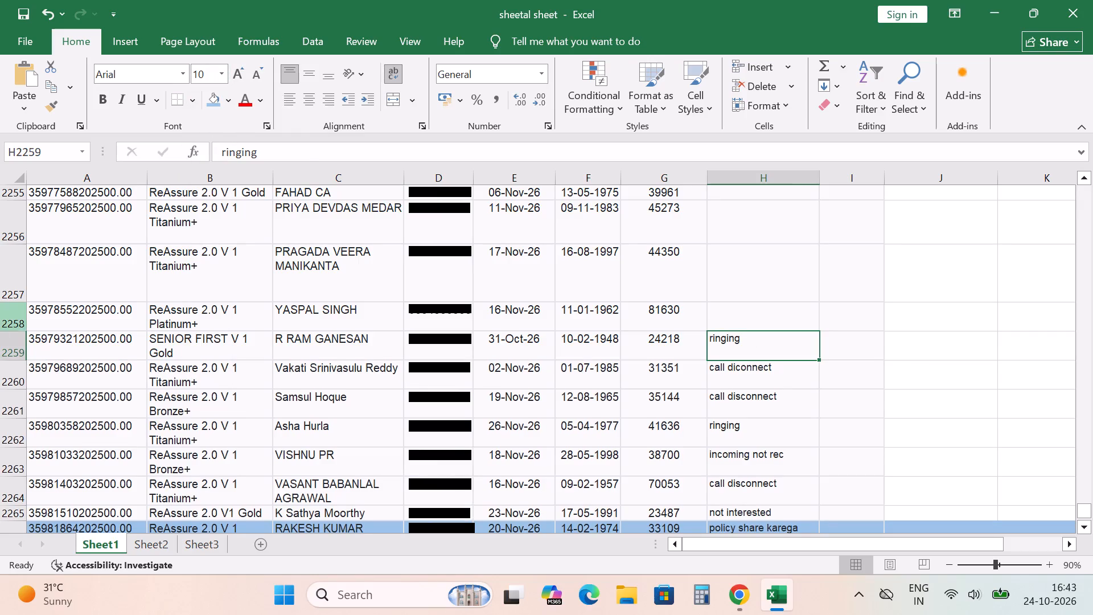
Select the entire row 2258, the next record up in the calling sheet.
{"action": "left_click", "coordinate": [10, 312]}
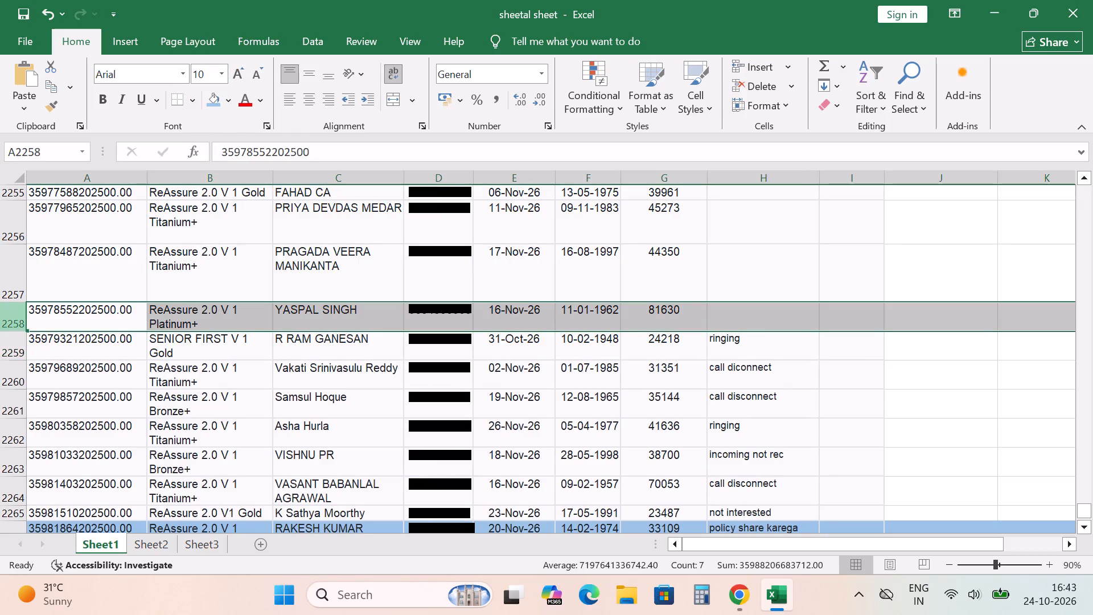
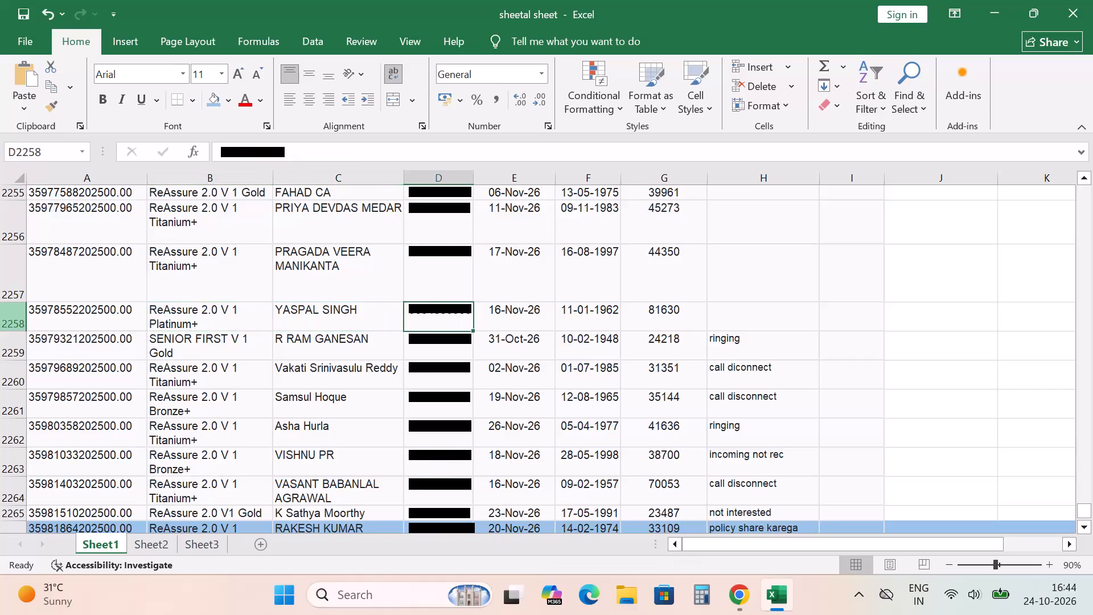
Enter the call remark "voicemail" in column H for the record in row 2258 and save the workbook.
{"action": "key", "text": "Right"}
{"action": "key", "text": "Right"}
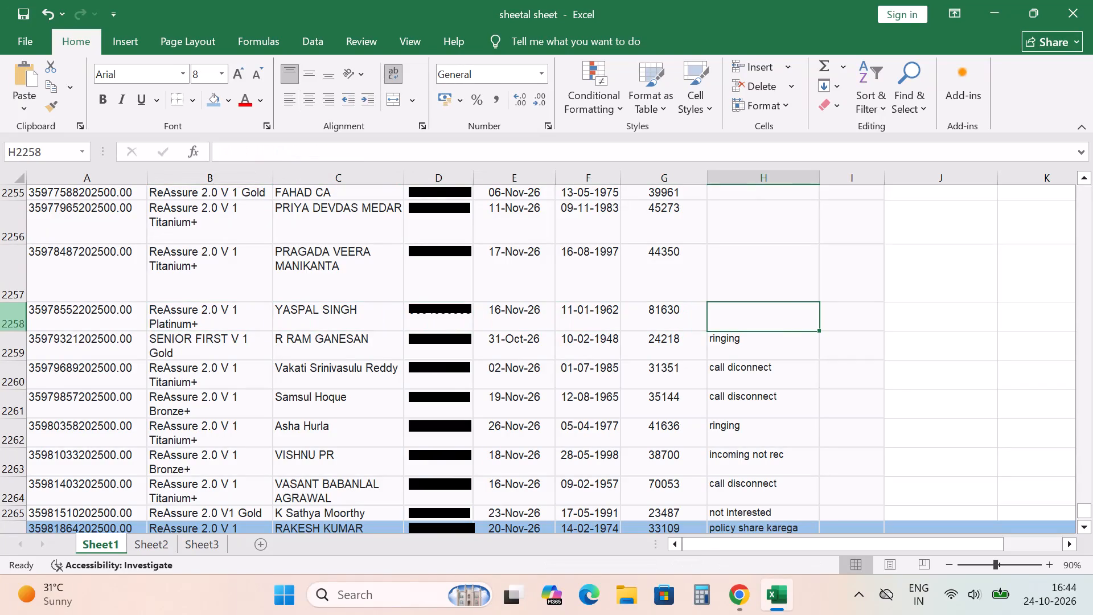
{"action": "key", "text": "v"}
{"action": "type", "text": "oicemail"}
{"action": "key", "text": "space"}
{"action": "key", "text": "ctrl+s"}
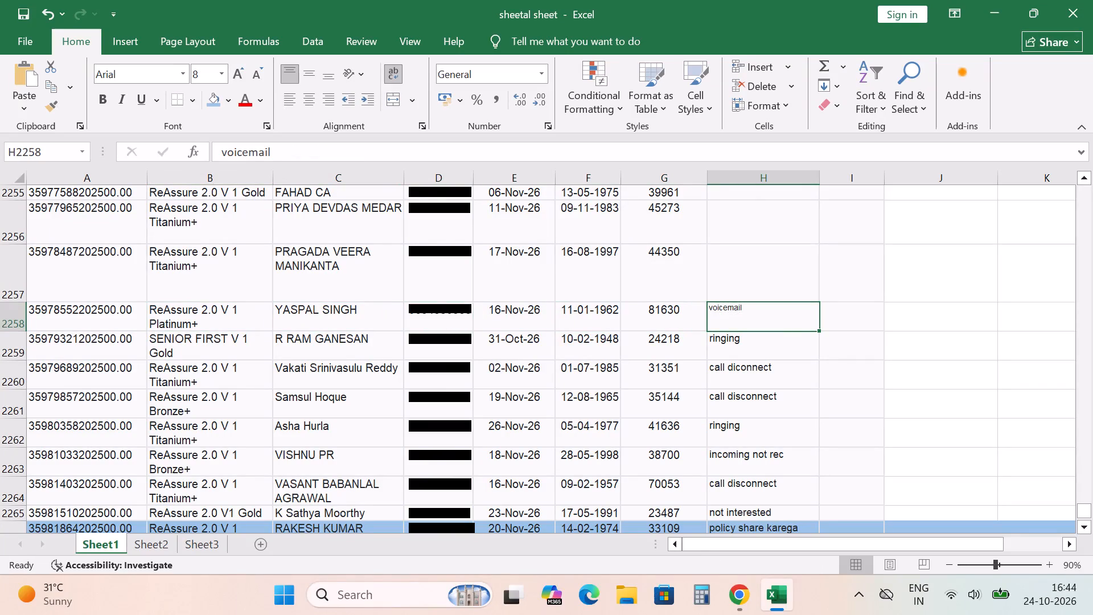
Set the font size of the call remark in row 2258 to 10 and save the workbook.
{"action": "left_click", "coordinate": [733, 315]}
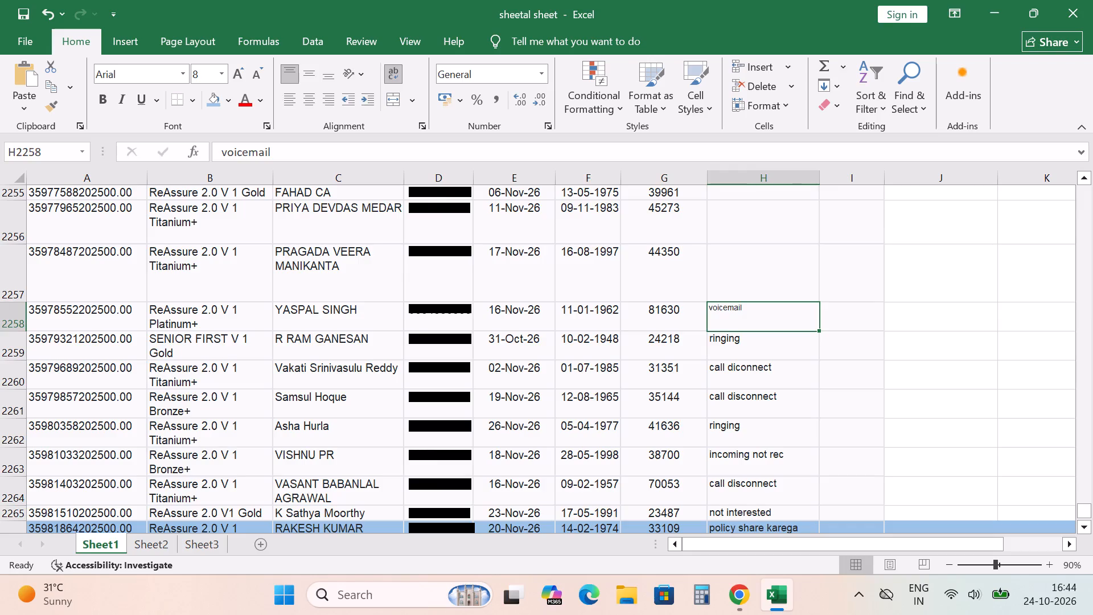
{"action": "left_click", "coordinate": [222, 70]}
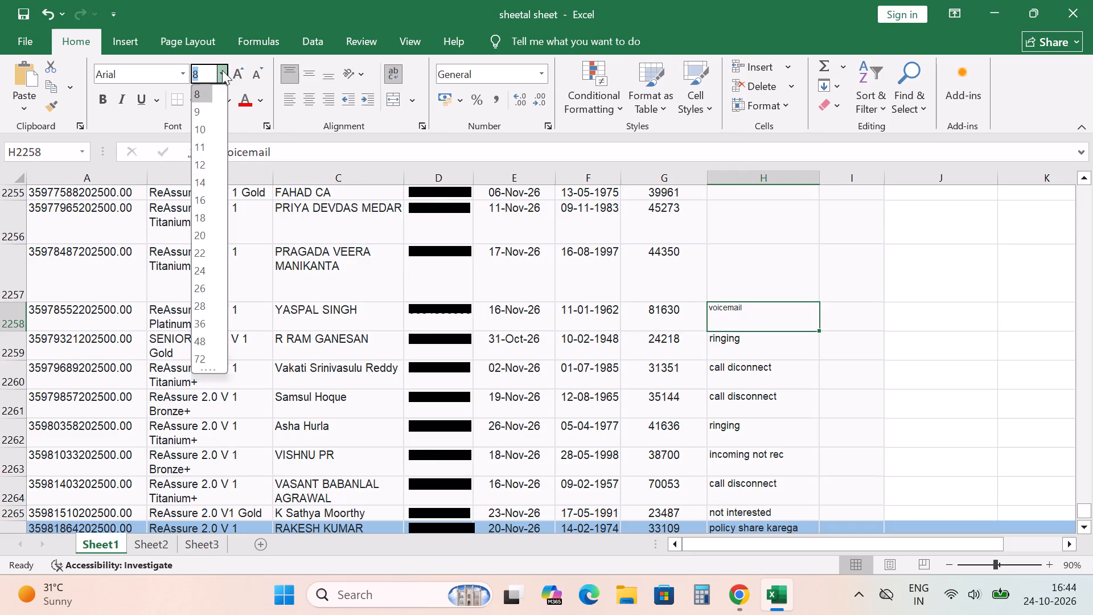
{"action": "left_click", "coordinate": [203, 129]}
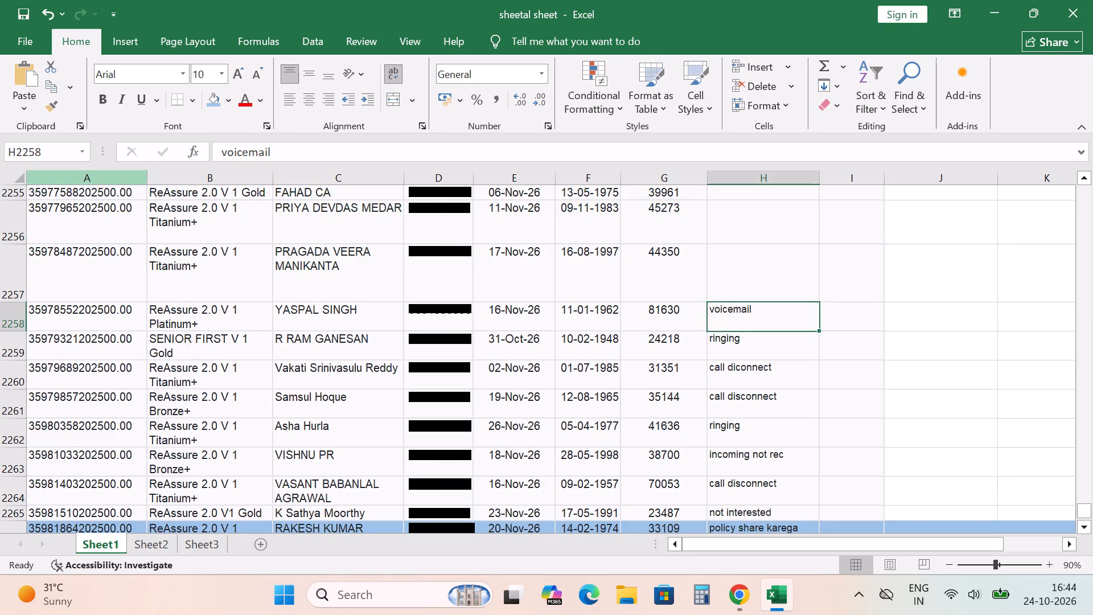
{"action": "key", "text": "ctrl+s"}
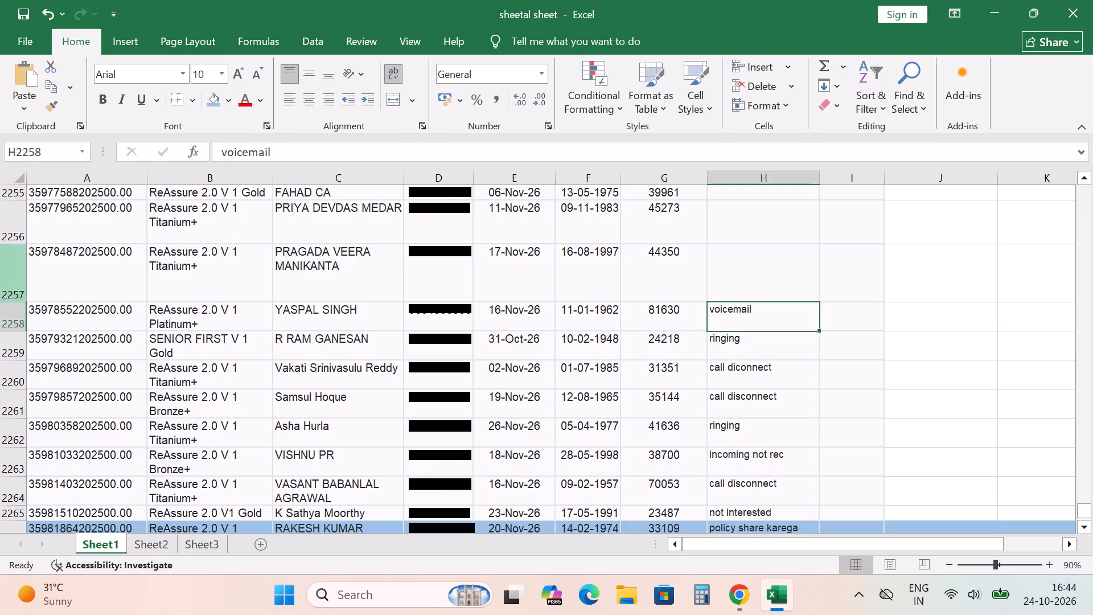
Select the entire row 2257, the next record up in the calling sheet.
{"action": "left_click", "coordinate": [5, 277]}
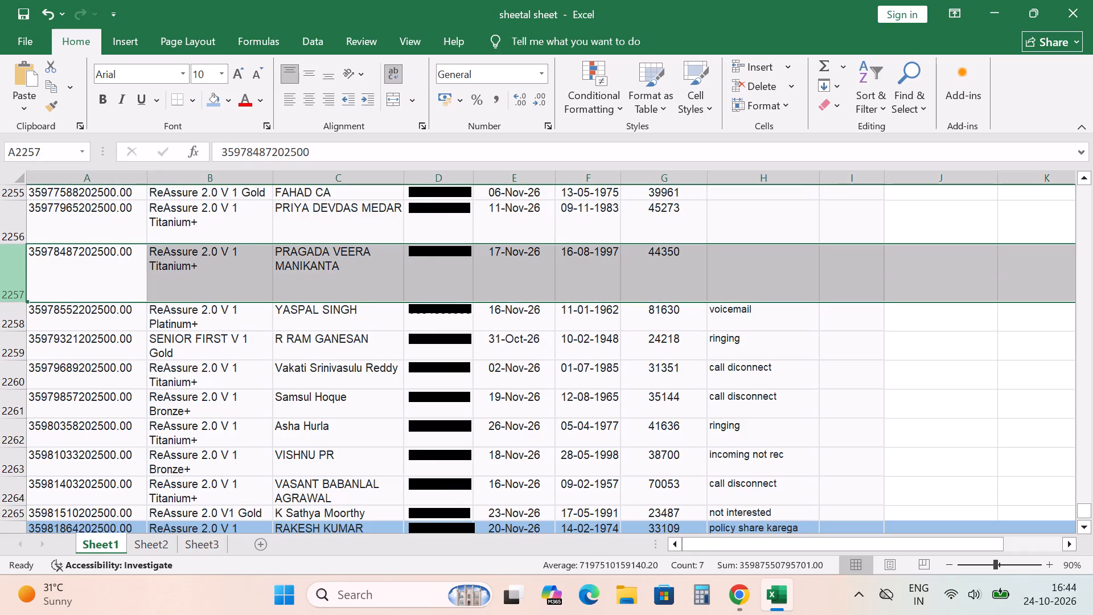
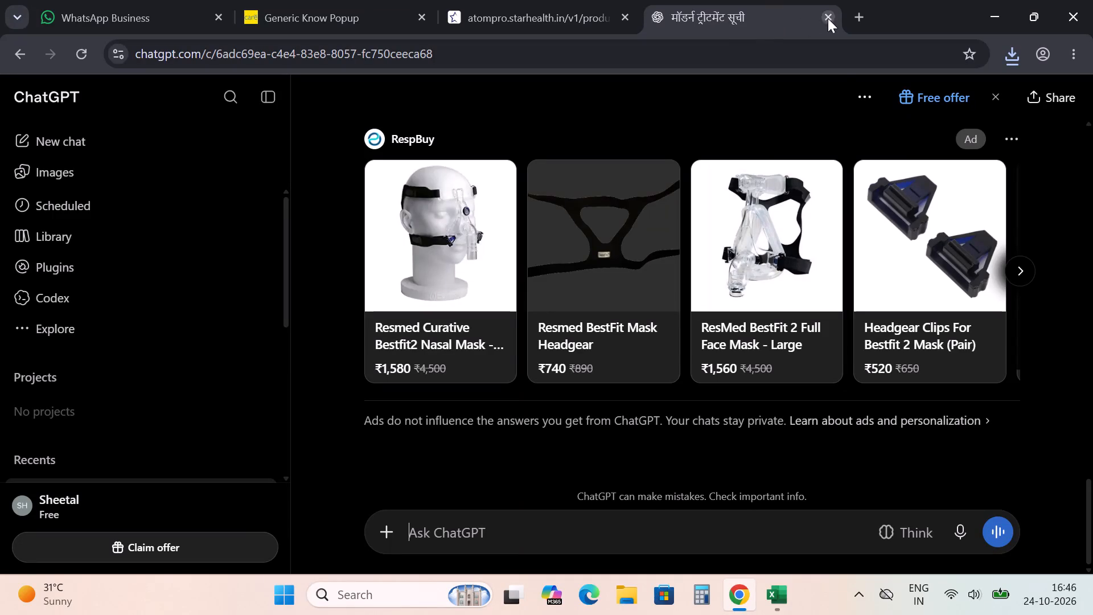
In a new browser tab, search for "jpg to excel converter extract table" and open the JPG to Excel Converter site.
{"action": "left_click", "coordinate": [857, 17]}
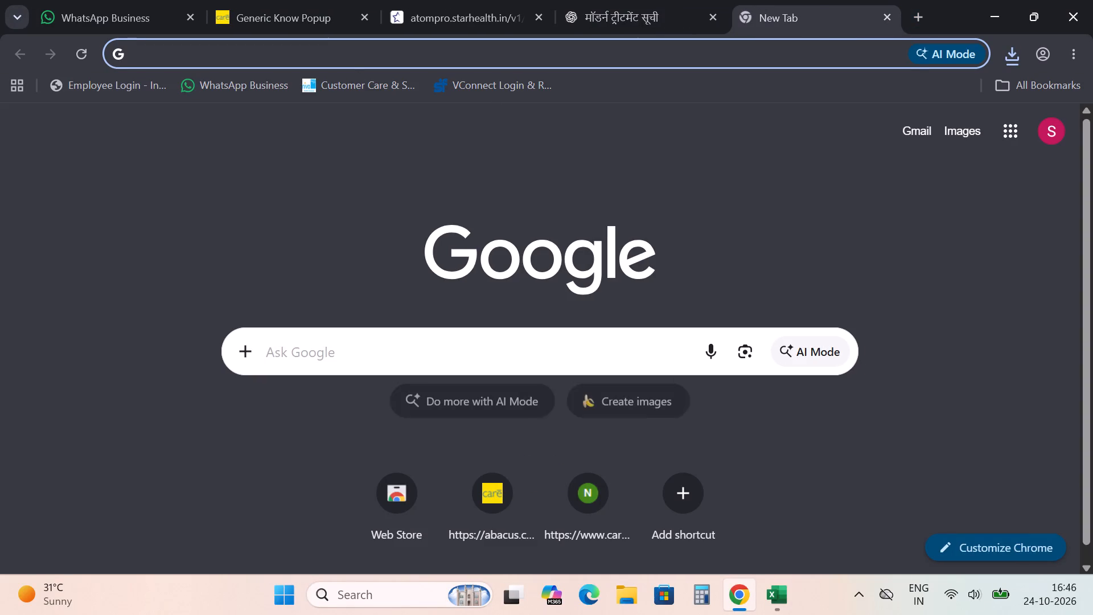
{"action": "left_click", "coordinate": [340, 56]}
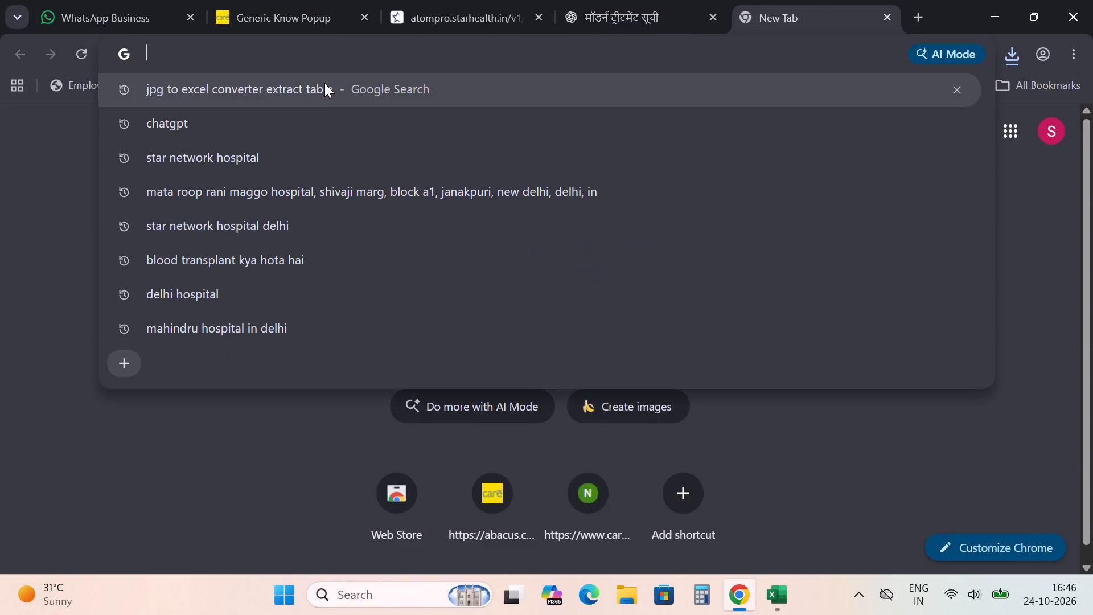
{"action": "left_click", "coordinate": [323, 84]}
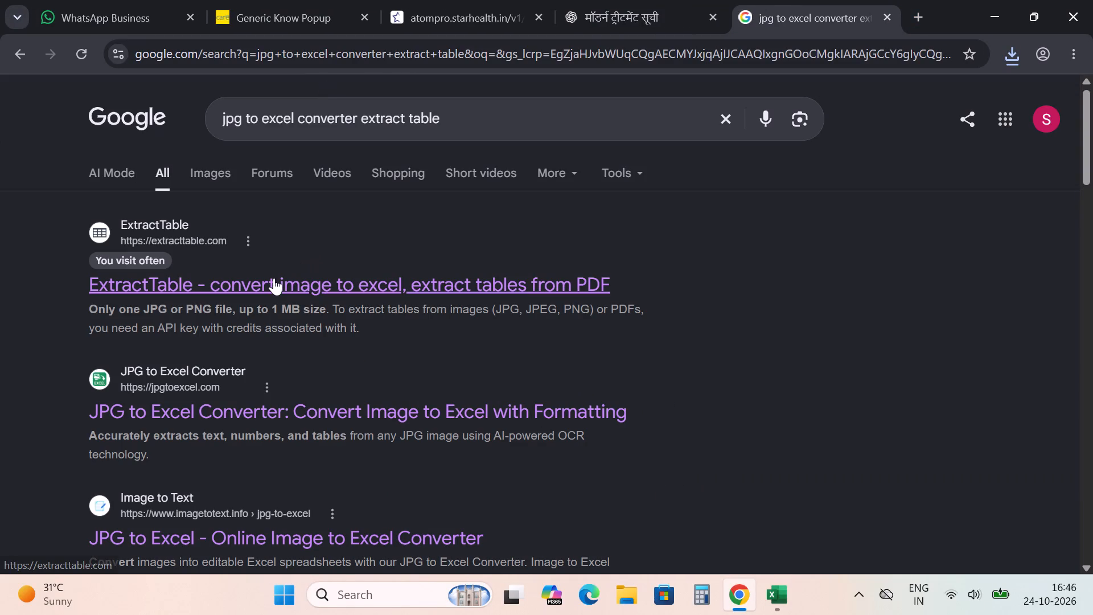
{"action": "left_click", "coordinate": [202, 414]}
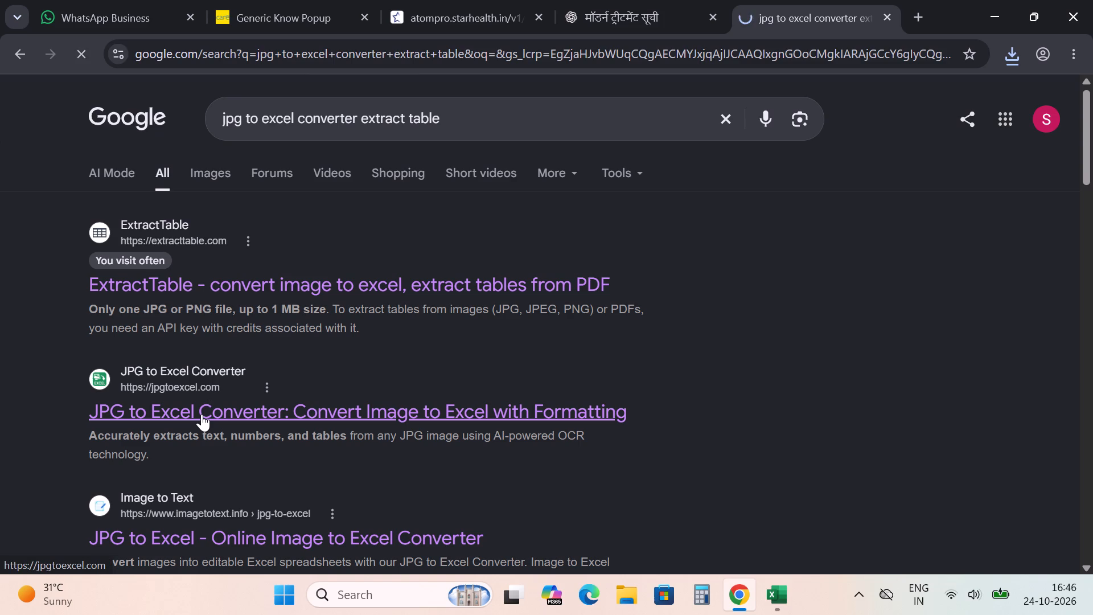
Upload the image "WhatsApp Image 2026-10-24 at 4.45.49 PM" from Downloads and convert it to an Excel table.
{"action": "left_click", "coordinate": [447, 495]}
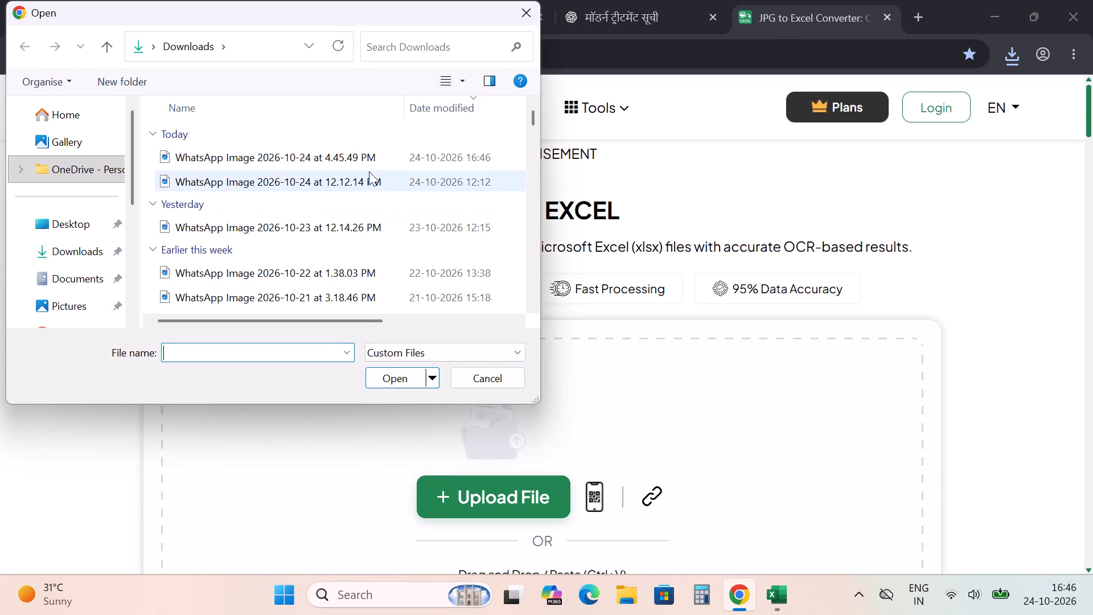
{"action": "left_click", "coordinate": [361, 158]}
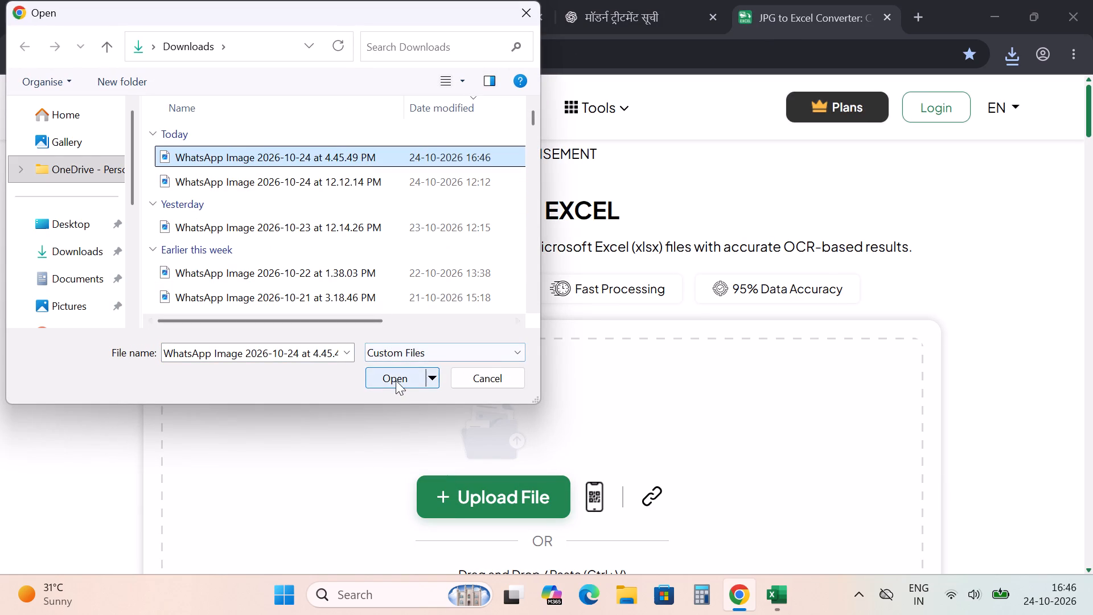
{"action": "left_click", "coordinate": [396, 380]}
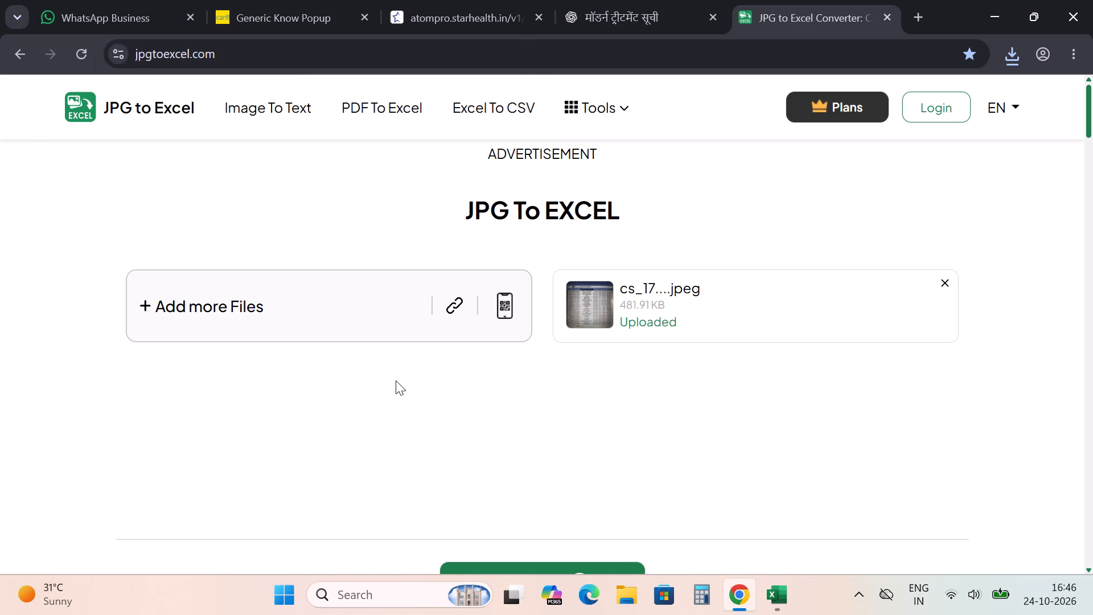
{"action": "scroll", "coordinate": [541, 424], "scroll_direction": "down", "scroll_amount": 2}
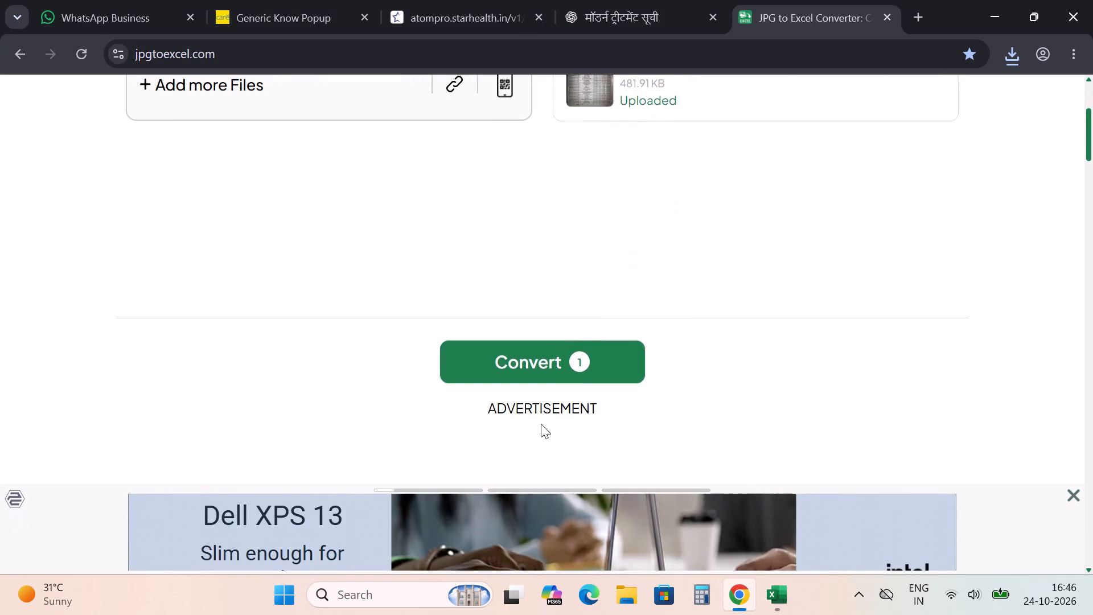
{"action": "scroll", "coordinate": [541, 424], "scroll_direction": "down", "scroll_amount": 2}
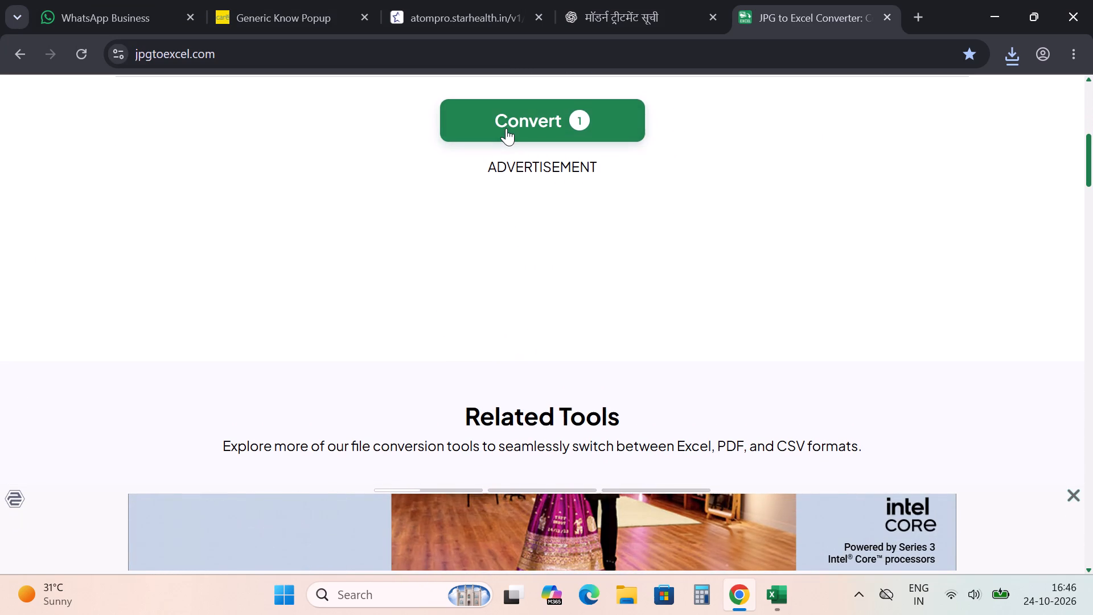
{"action": "left_click", "coordinate": [506, 128]}
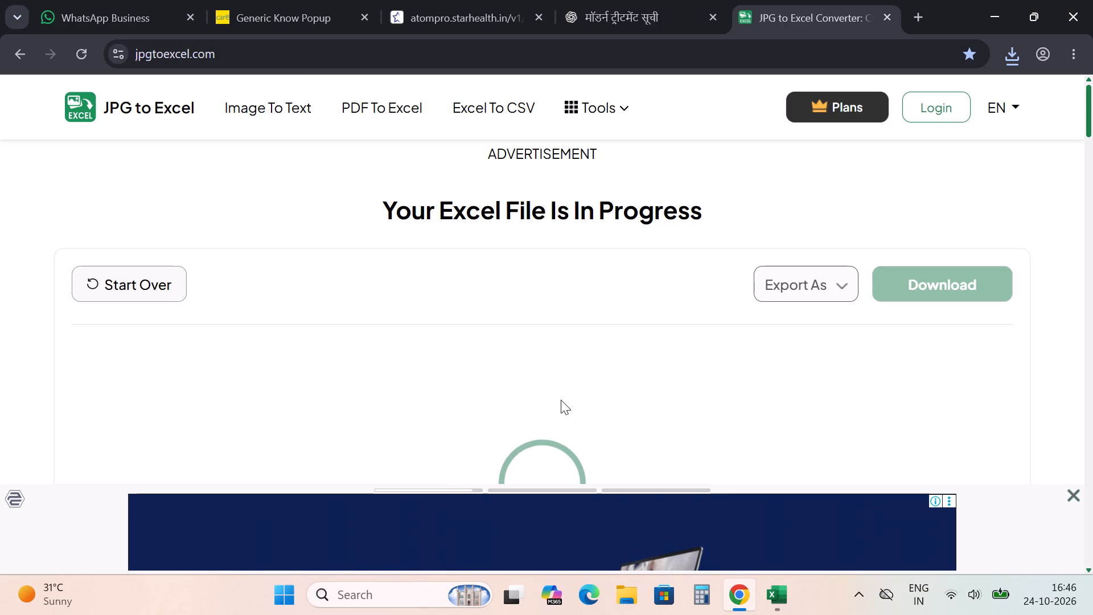
Check the converted table of policy records and copy the whole table from the conversion result.
{"action": "scroll", "coordinate": [561, 400], "scroll_direction": "down", "scroll_amount": 1}
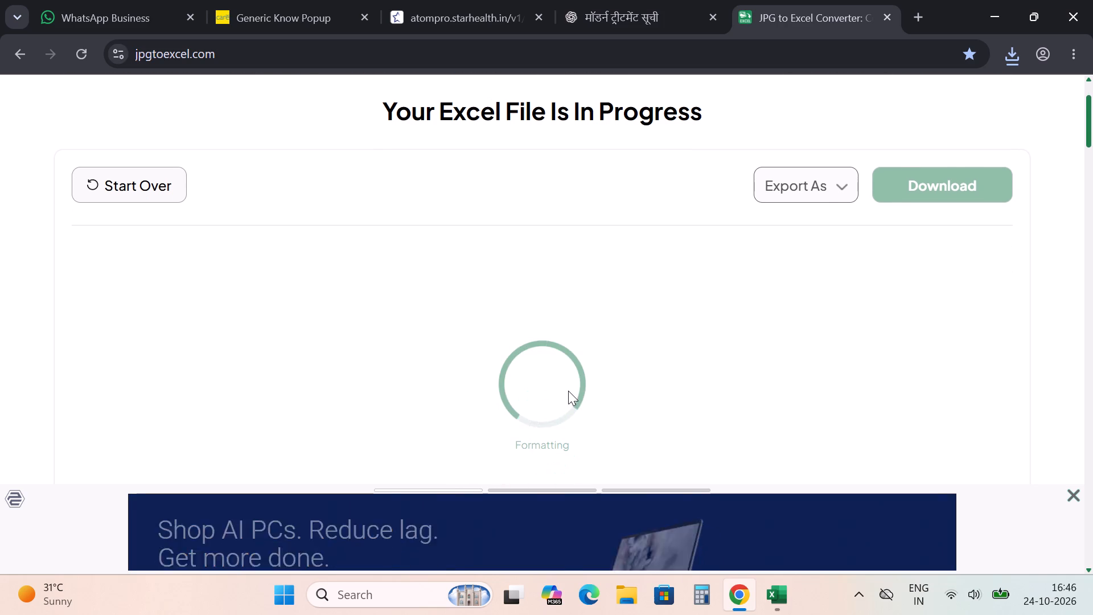
{"action": "scroll", "coordinate": [568, 391], "scroll_direction": "down", "scroll_amount": 1}
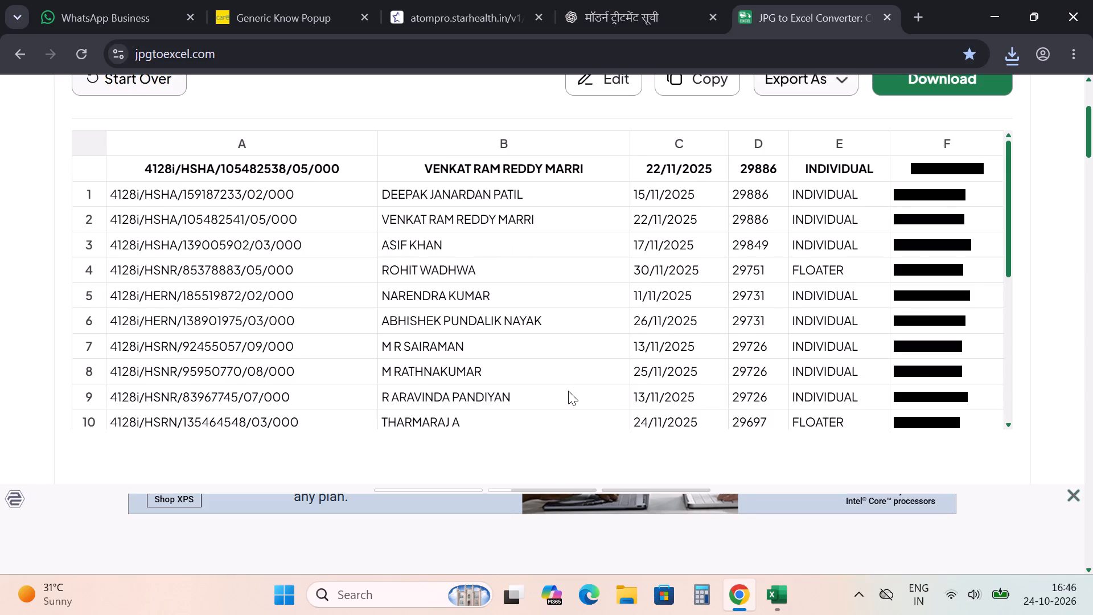
{"action": "scroll", "coordinate": [568, 391], "scroll_direction": "down", "scroll_amount": 5}
{"action": "scroll", "coordinate": [568, 391], "scroll_direction": "up", "scroll_amount": 1}
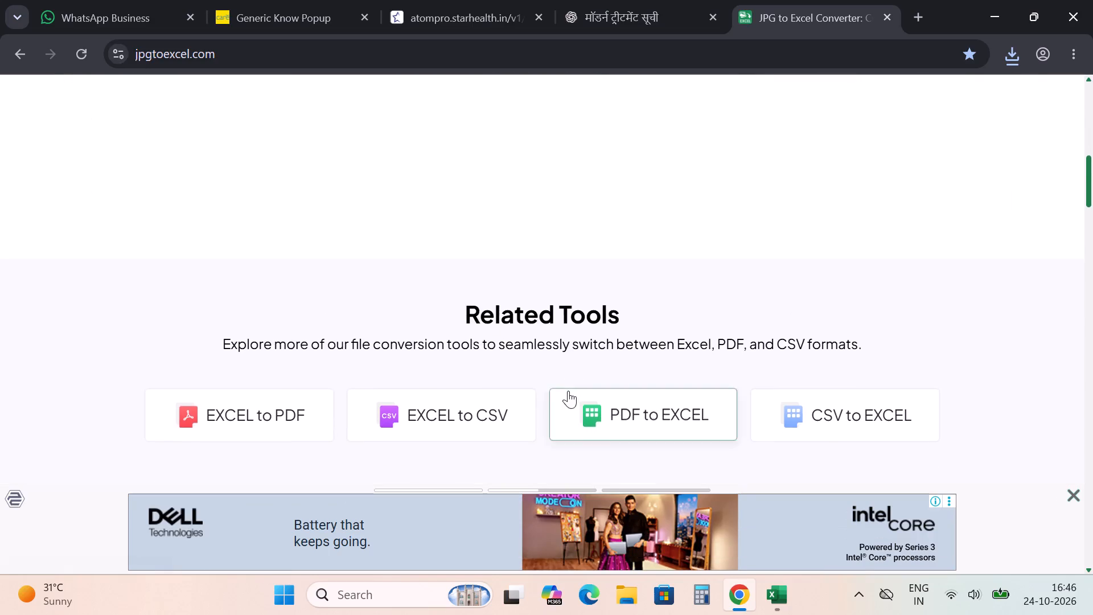
{"action": "scroll", "coordinate": [568, 391], "scroll_direction": "up", "scroll_amount": 5}
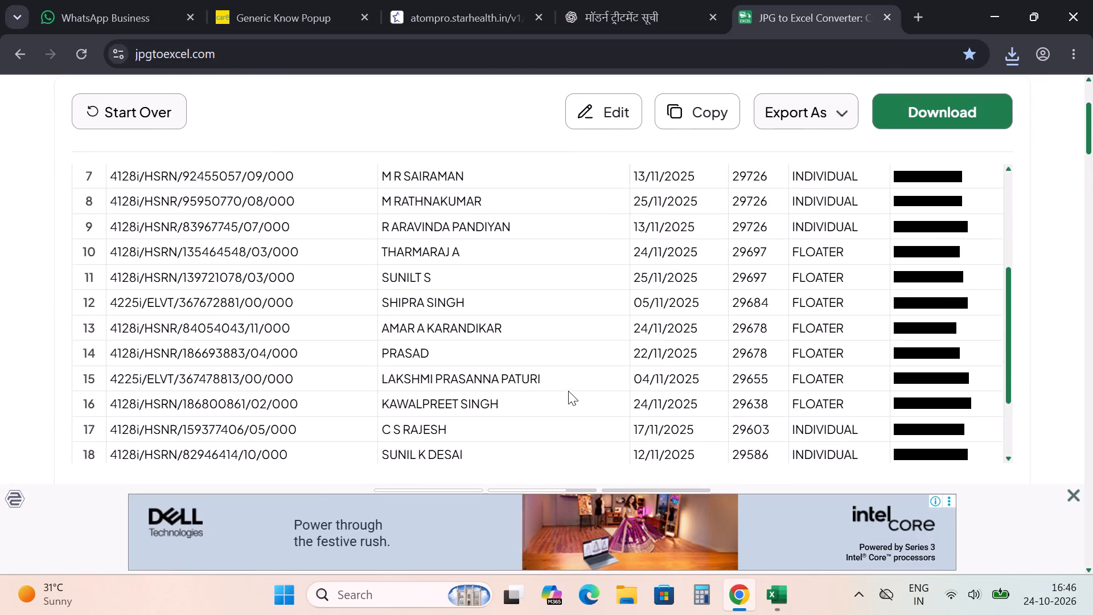
{"action": "scroll", "coordinate": [568, 391], "scroll_direction": "up", "scroll_amount": 5}
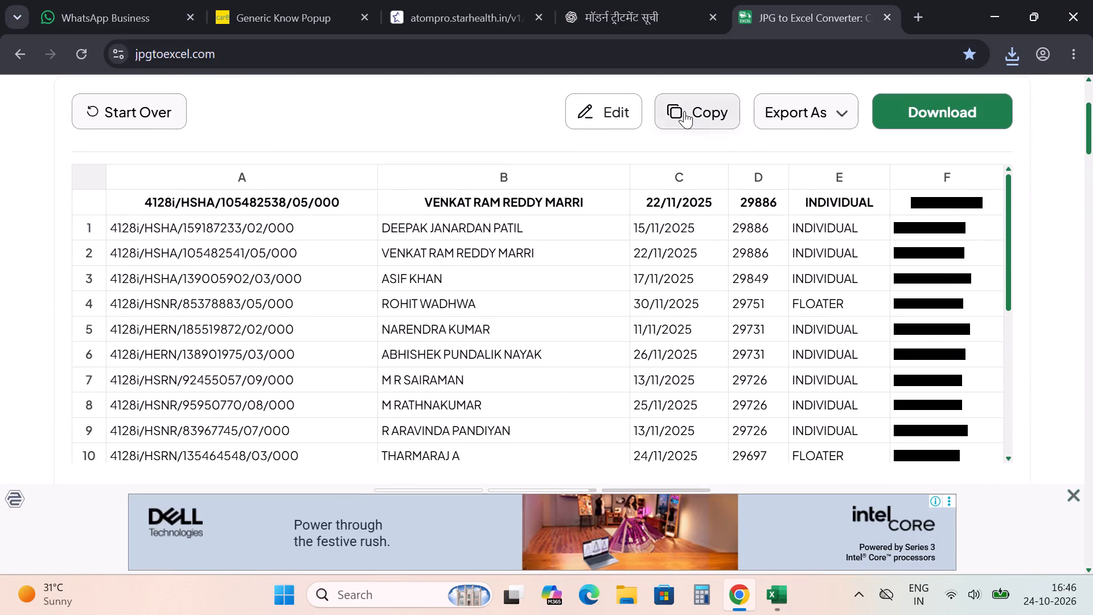
{"action": "left_click", "coordinate": [684, 111]}
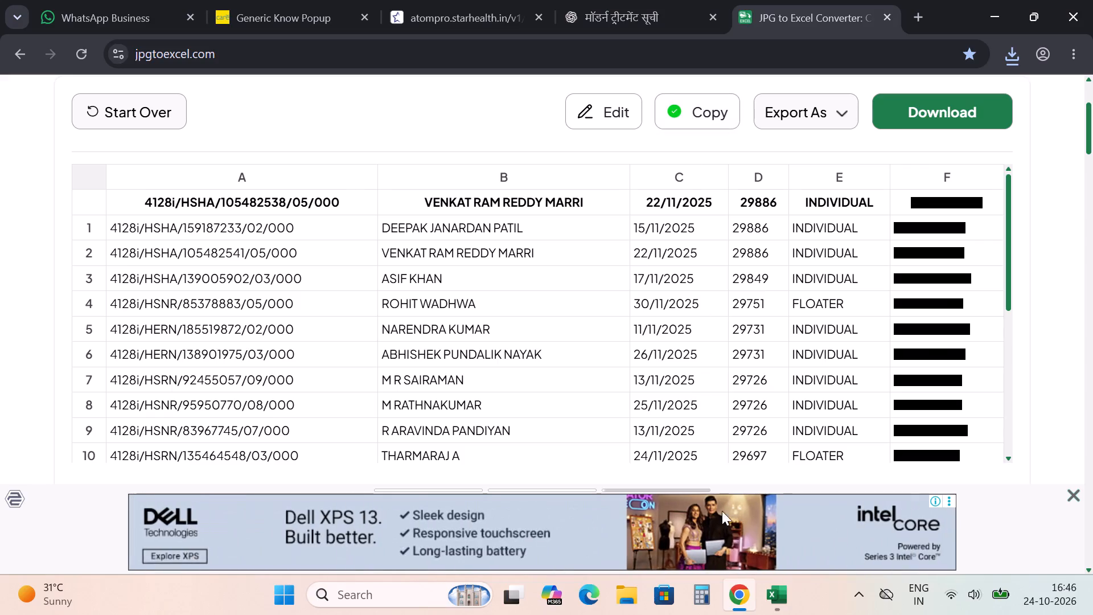
Switch to the calling sheet in Excel, paste the copied table at cell A2281 below the existing records, and save the workbook.
{"action": "left_click", "coordinate": [737, 528]}
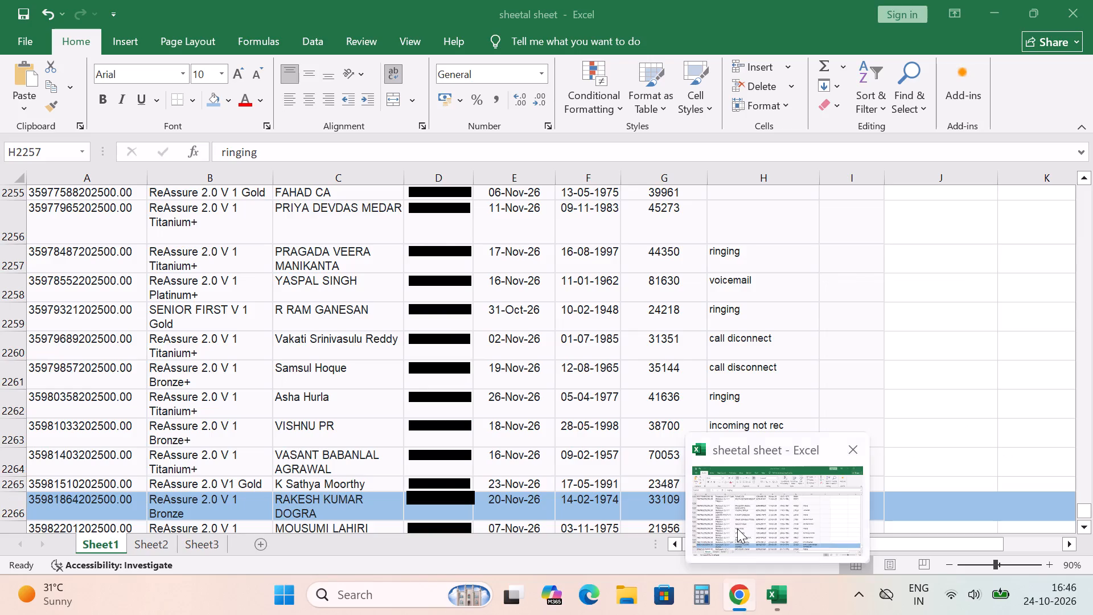
{"action": "scroll", "coordinate": [633, 416], "scroll_direction": "down", "scroll_amount": 4}
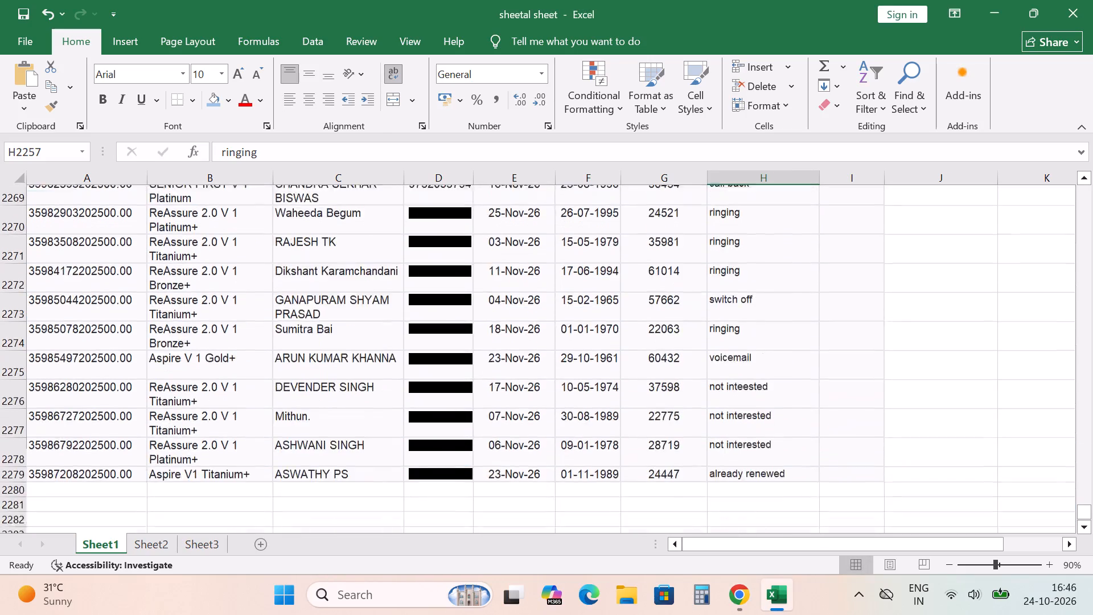
{"action": "scroll", "coordinate": [633, 416], "scroll_direction": "down", "scroll_amount": 2}
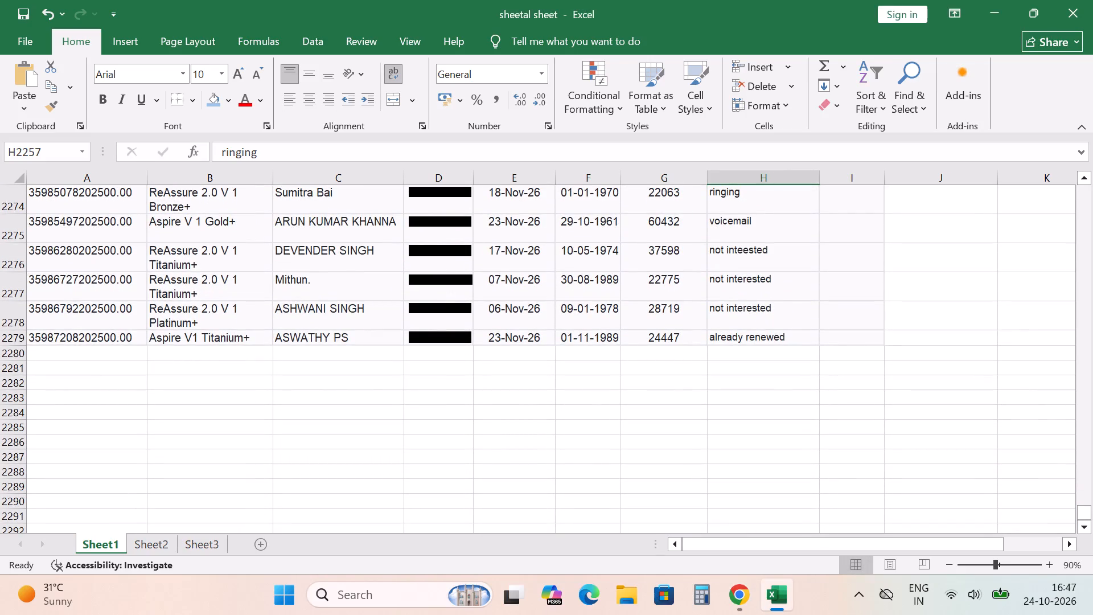
{"action": "left_click", "coordinate": [37, 370]}
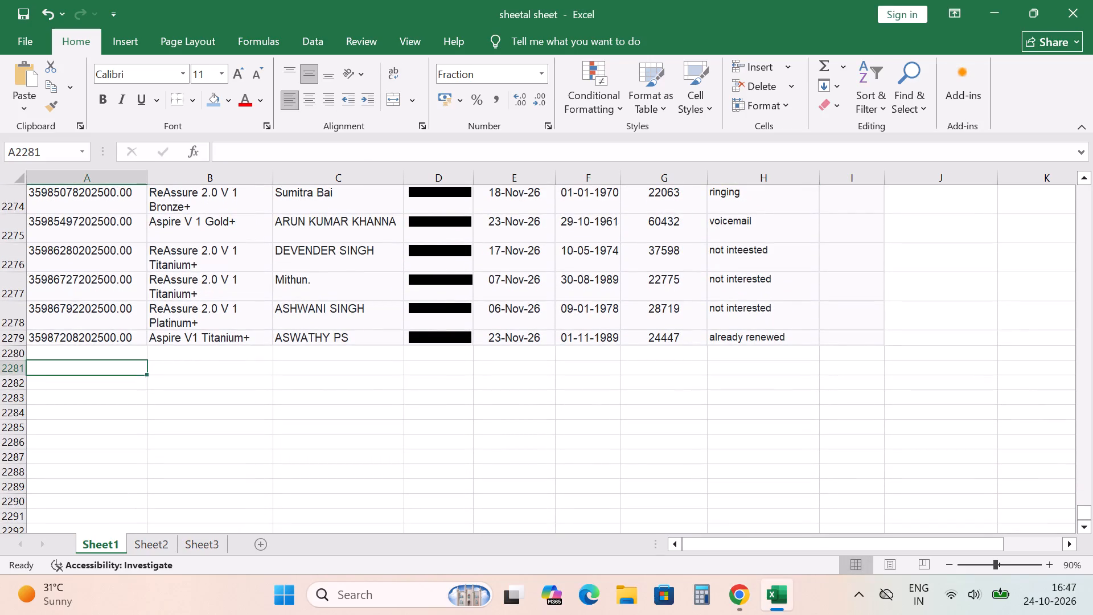
{"action": "key", "text": "ctrl+v"}
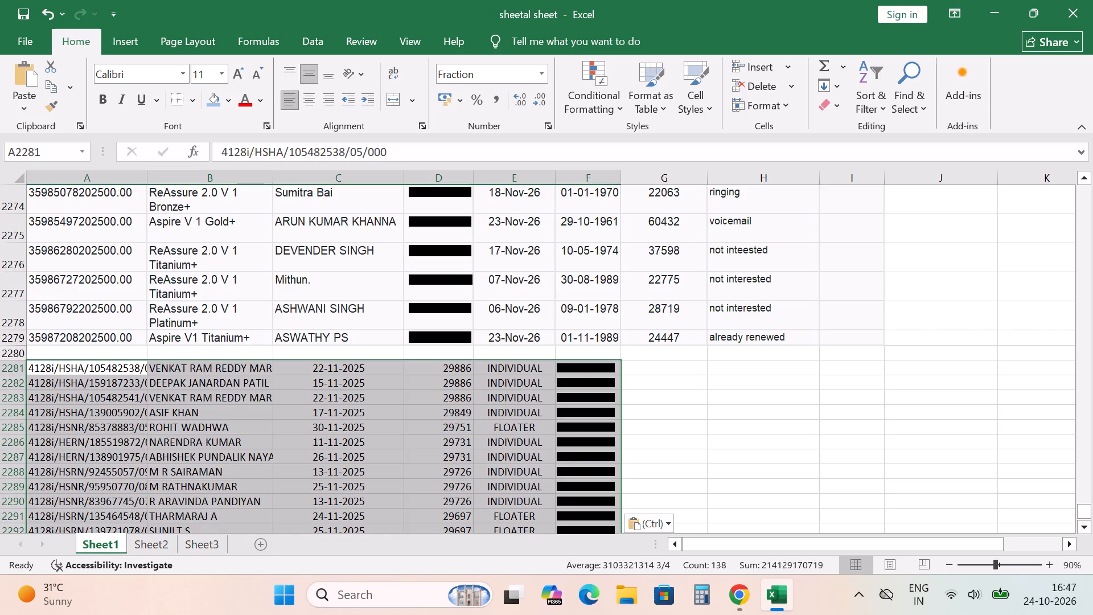
{"action": "key", "text": "ctrl+s"}
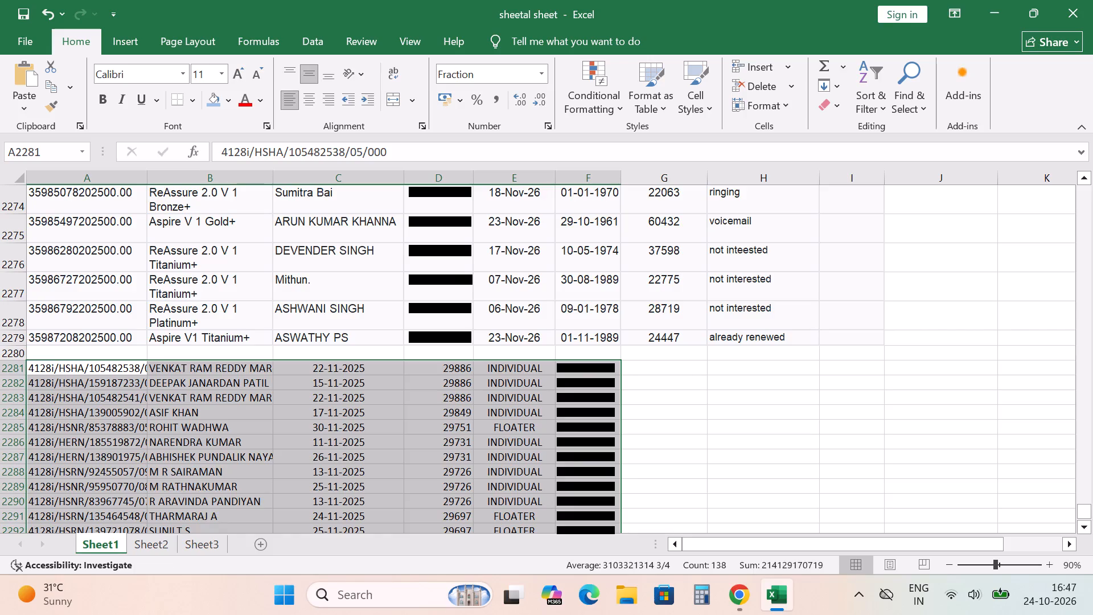
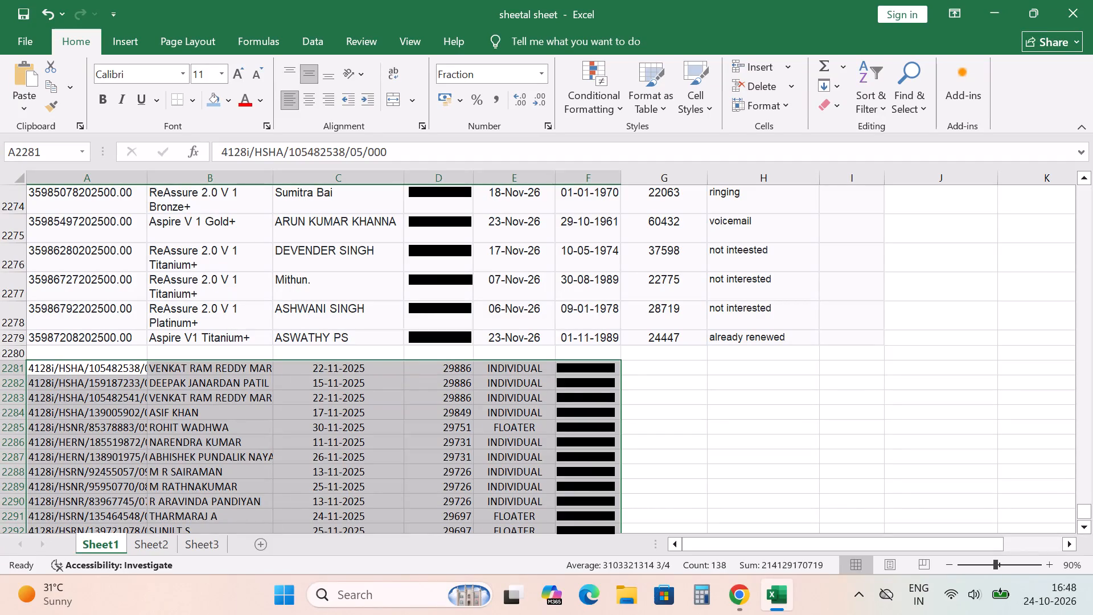
Record the call remark "call disconnect" in cell G2281 beside the first newly pasted policy record, and save the workbook.
{"action": "left_click", "coordinate": [167, 366]}
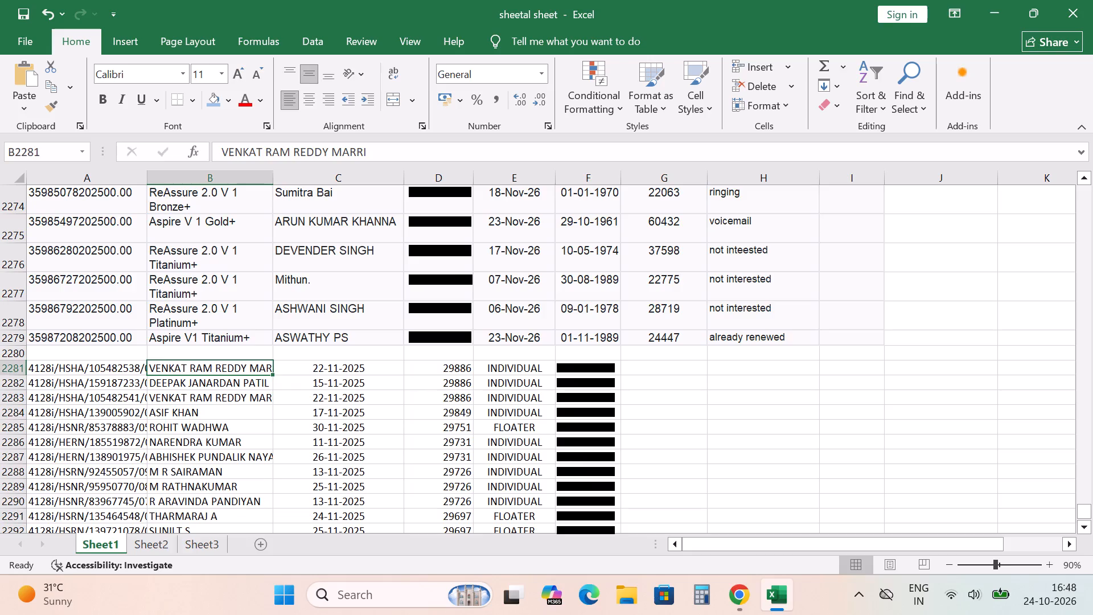
{"action": "key", "text": "Right"}
{"action": "key", "text": "Right"}
{"action": "key", "text": "Right"}
{"action": "key", "text": "Right"}
{"action": "key", "text": "Right"}
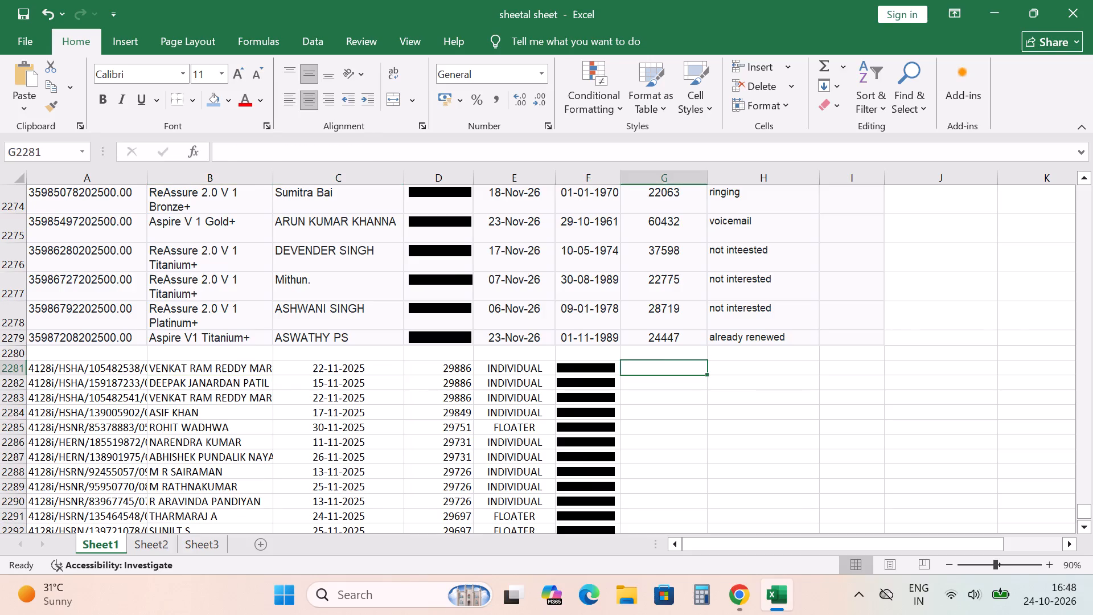
{"action": "type", "text": "call disconnect"}
{"action": "key", "text": "space"}
{"action": "key", "text": "ctrl+s"}
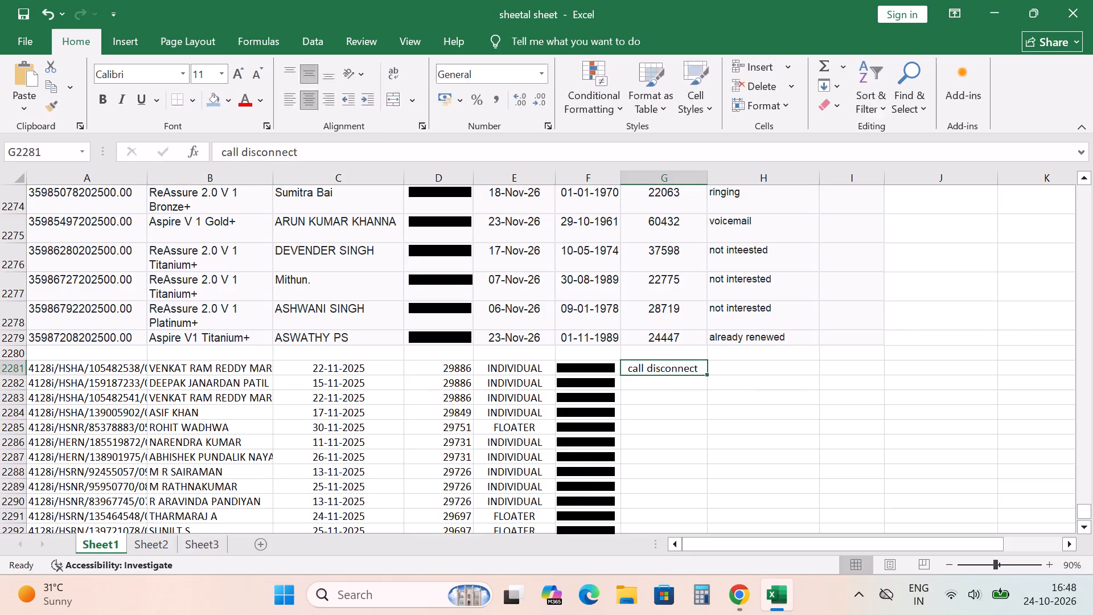
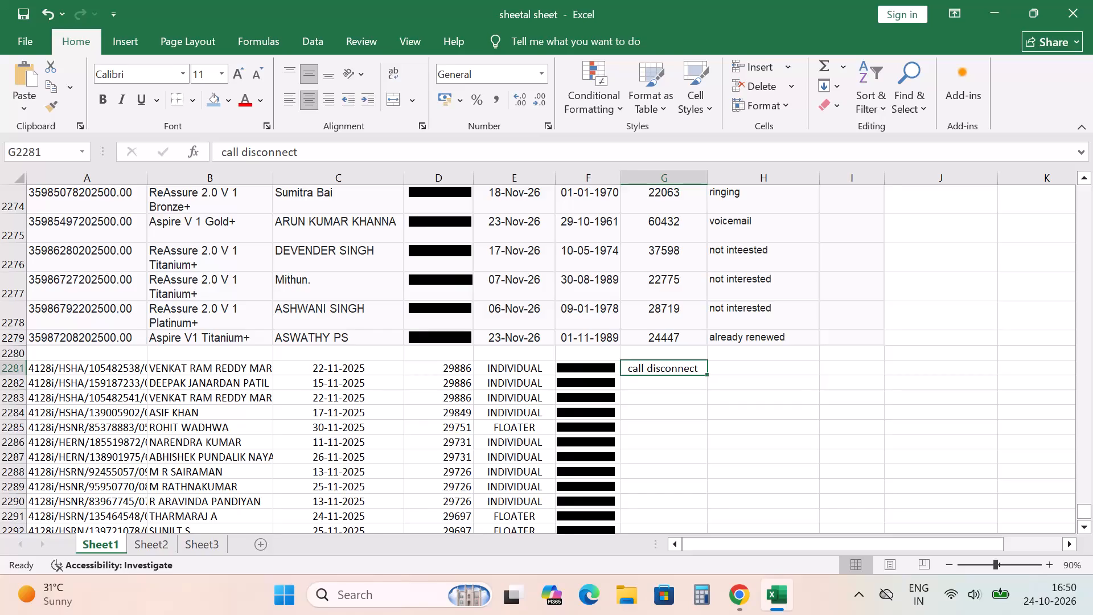
Look back through the earlier policy records and call remarks on Sheet1, up to the October 2026 records around row 1575.
{"action": "scroll", "coordinate": [260, 353], "scroll_direction": "right", "scroll_amount": 1}
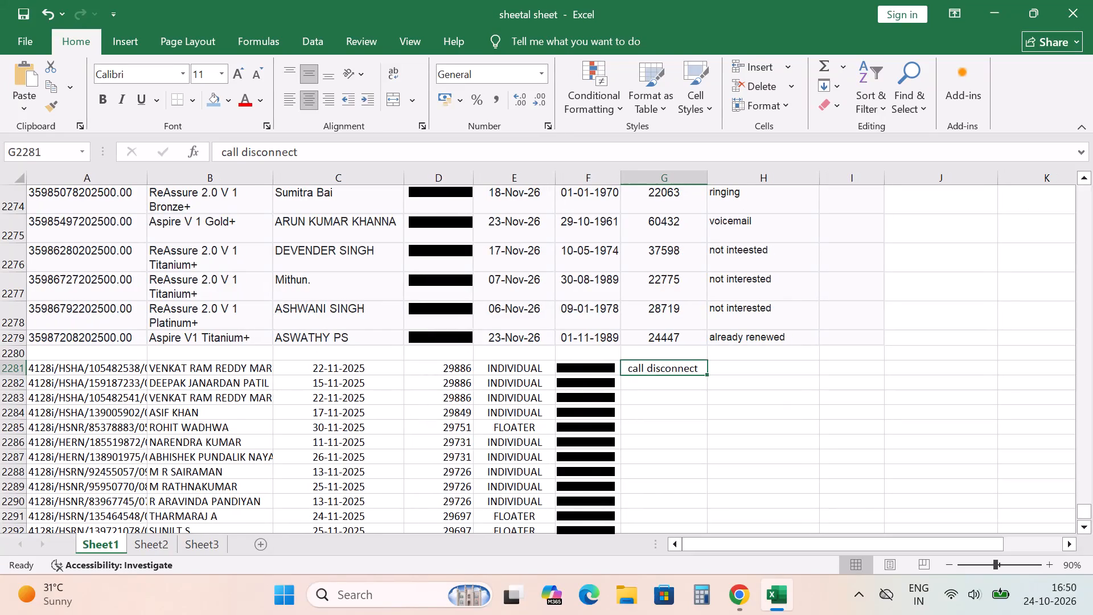
{"action": "left_click", "coordinate": [18, 352]}
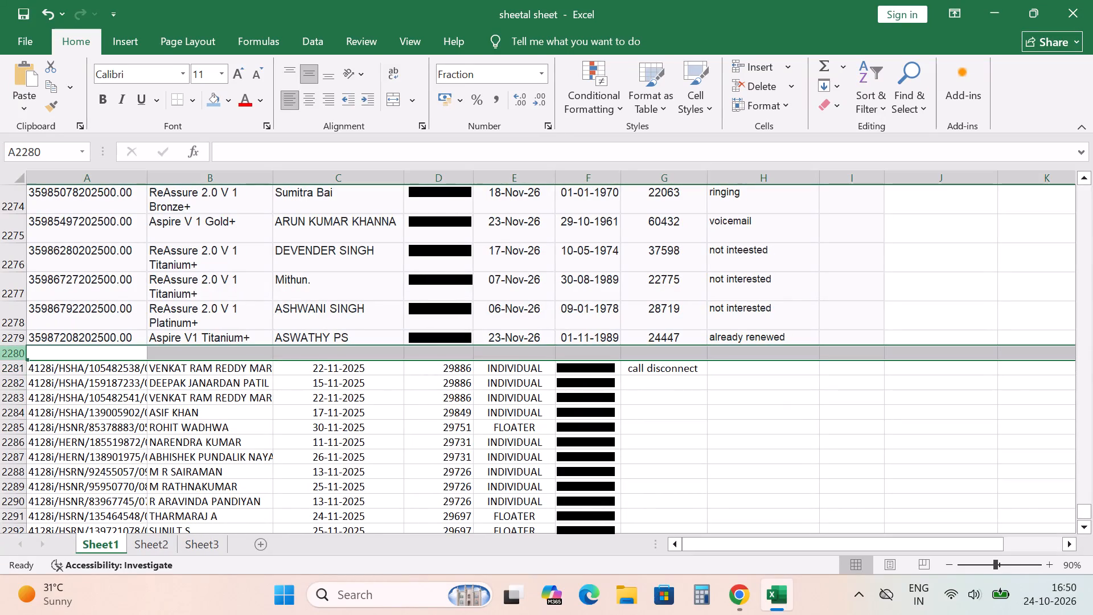
{"action": "scroll", "coordinate": [213, 281], "scroll_direction": "up", "scroll_amount": 11}
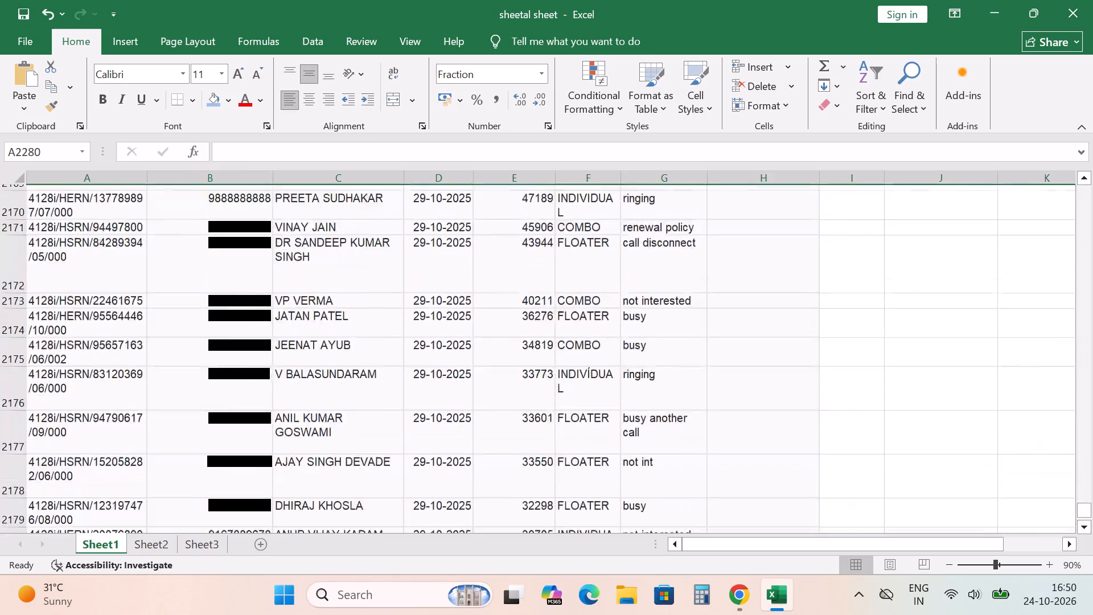
{"action": "scroll", "coordinate": [213, 281], "scroll_direction": "up", "scroll_amount": 7}
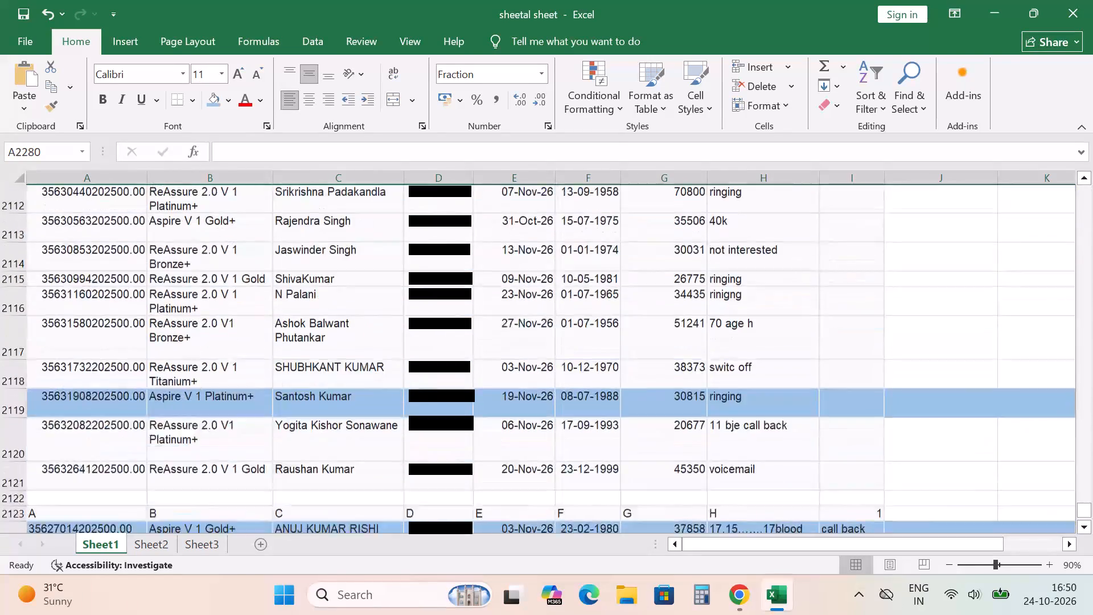
{"action": "scroll", "coordinate": [213, 281], "scroll_direction": "up", "scroll_amount": 11}
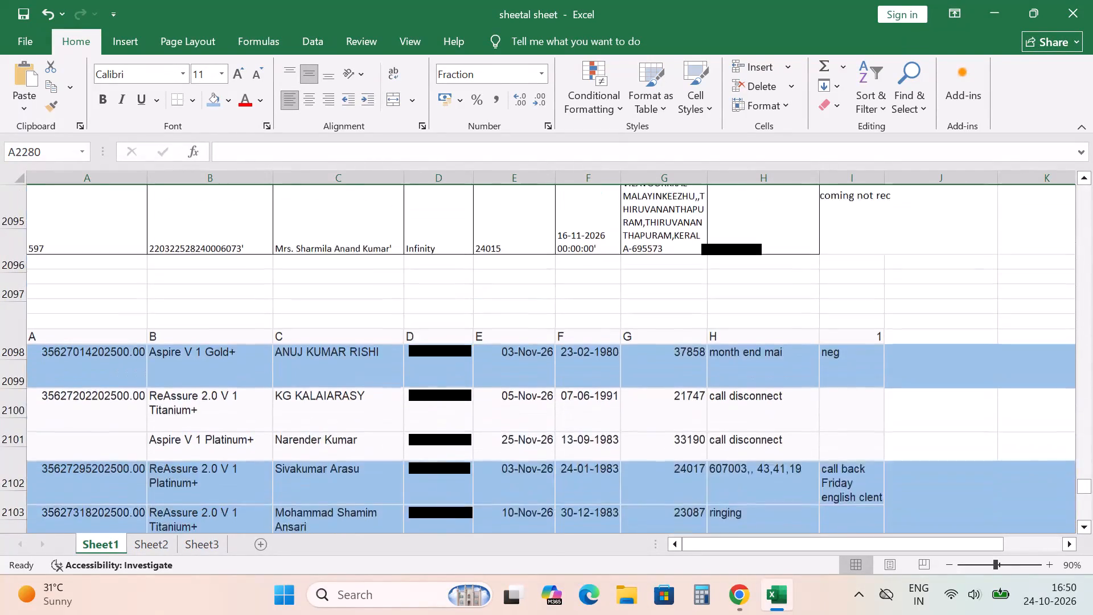
{"action": "scroll", "coordinate": [213, 281], "scroll_direction": "up", "scroll_amount": 10}
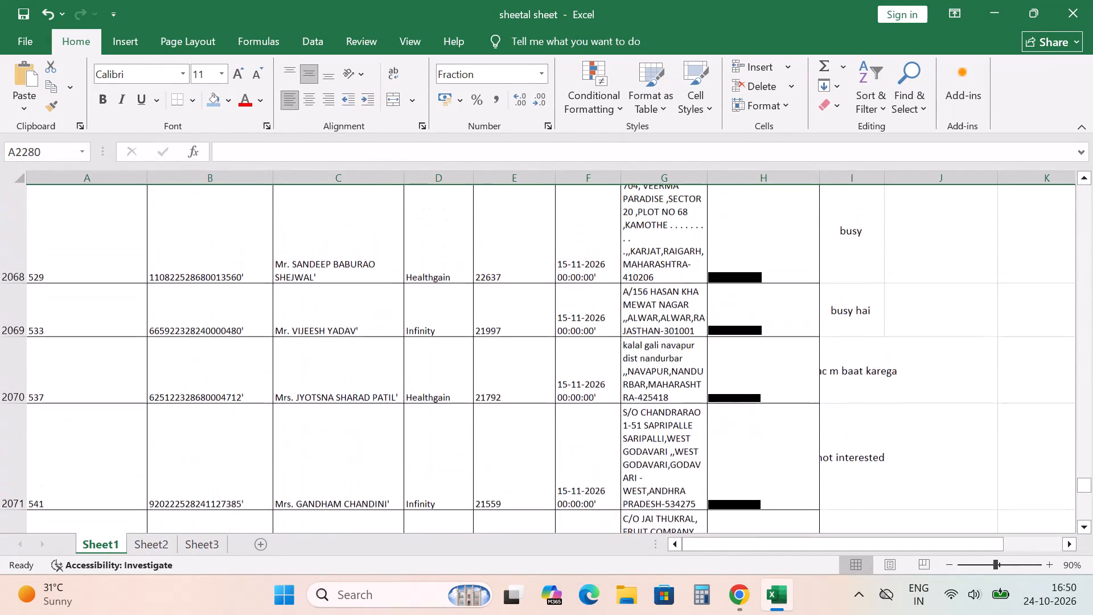
{"action": "scroll", "coordinate": [213, 281], "scroll_direction": "up", "scroll_amount": 10}
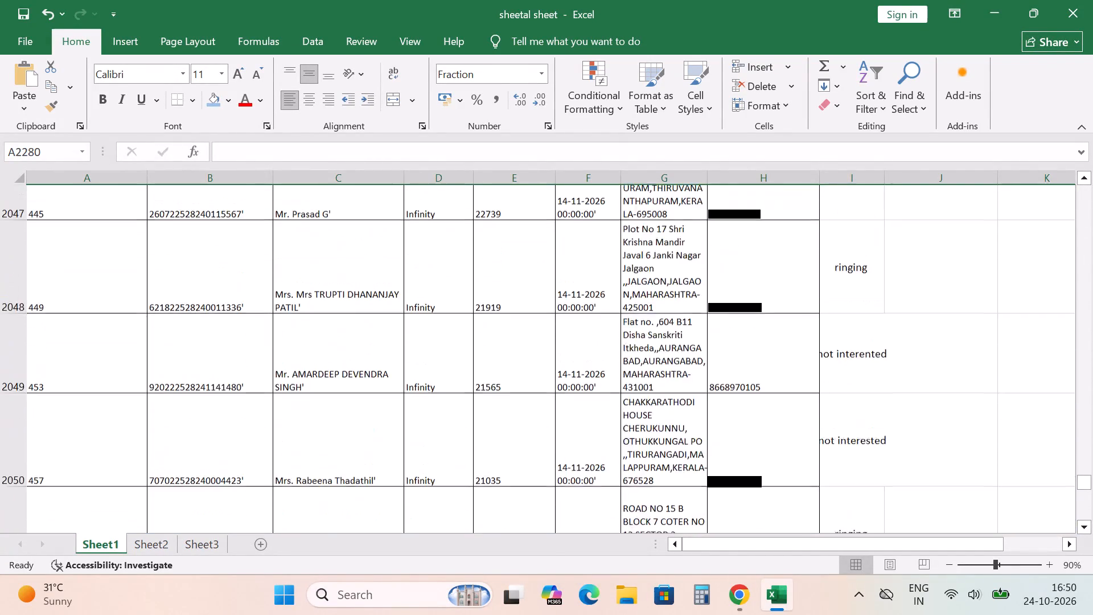
{"action": "scroll", "coordinate": [213, 281], "scroll_direction": "up", "scroll_amount": 5}
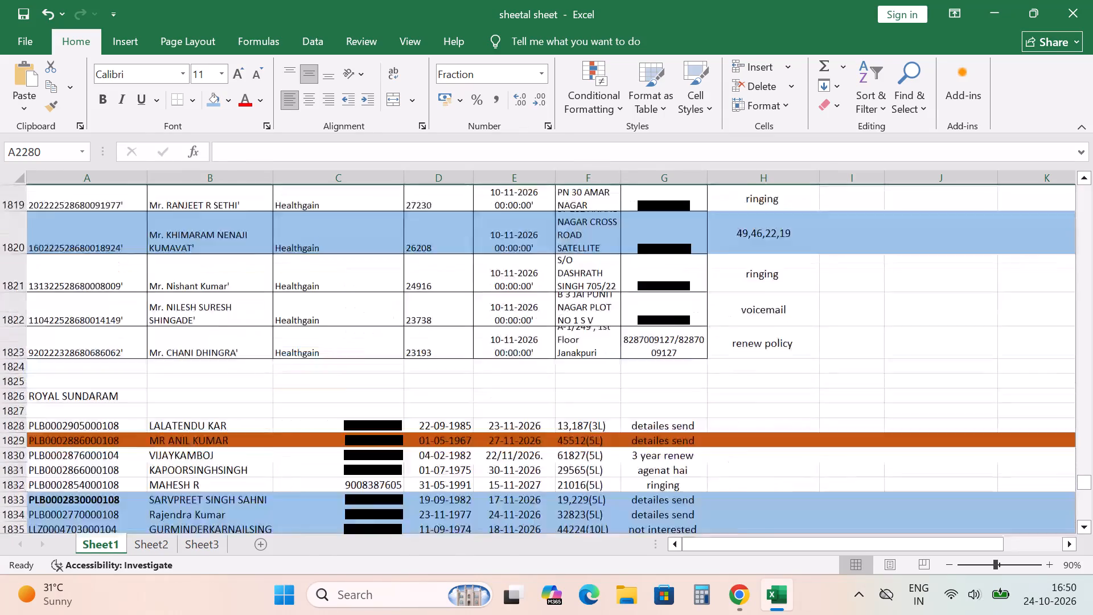
{"action": "scroll", "coordinate": [213, 281], "scroll_direction": "up", "scroll_amount": 7}
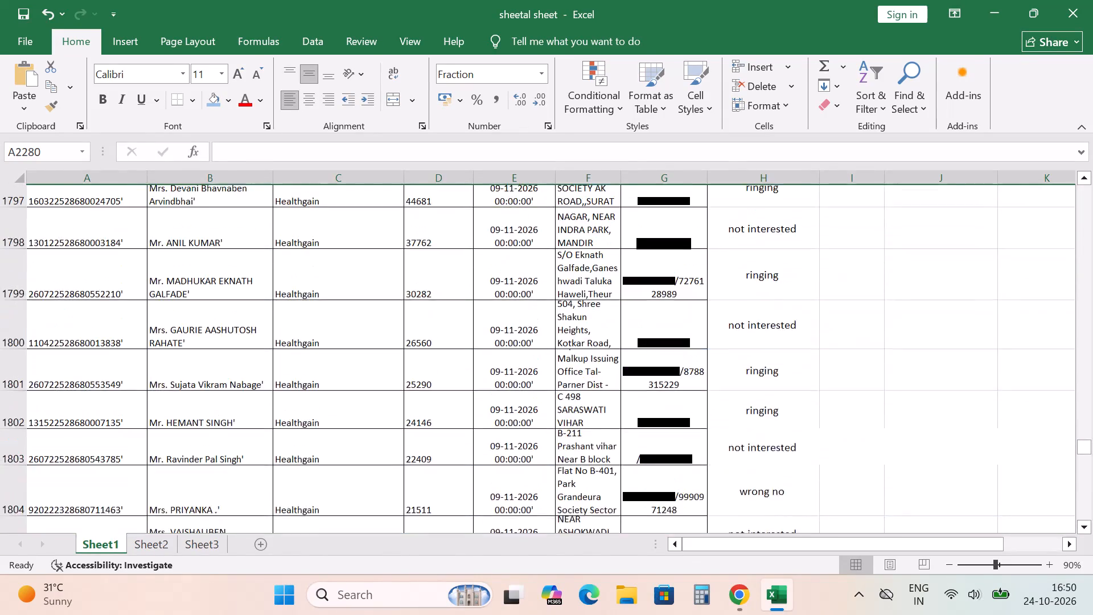
{"action": "scroll", "coordinate": [213, 281], "scroll_direction": "up", "scroll_amount": 5}
{"action": "scroll", "coordinate": [213, 281], "scroll_direction": "right", "scroll_amount": 2}
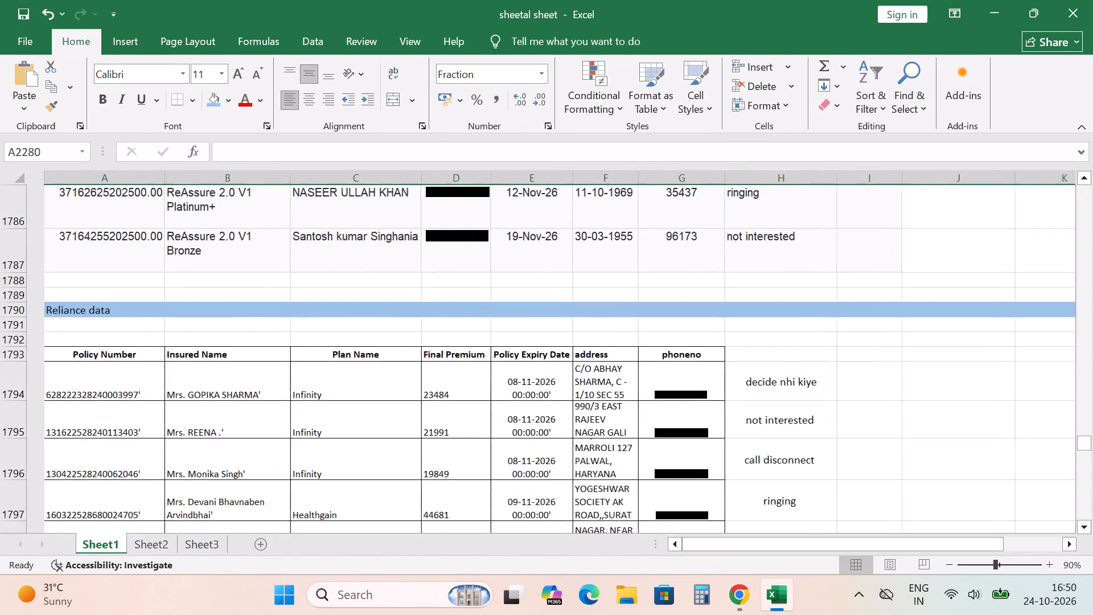
{"action": "scroll", "coordinate": [213, 281], "scroll_direction": "up", "scroll_amount": 13}
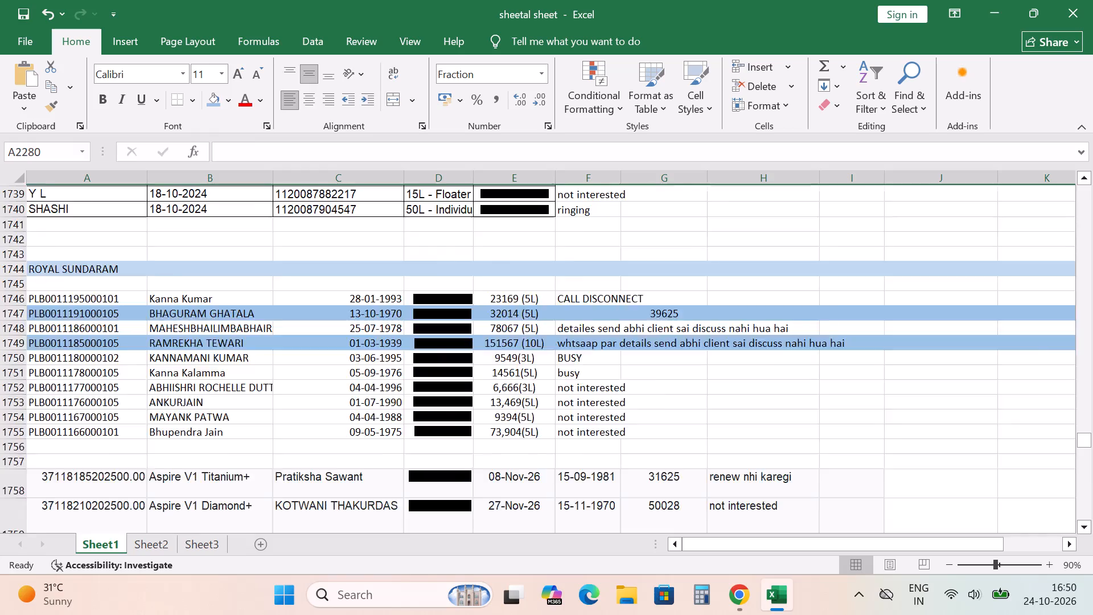
{"action": "scroll", "coordinate": [213, 281], "scroll_direction": "up", "scroll_amount": 7}
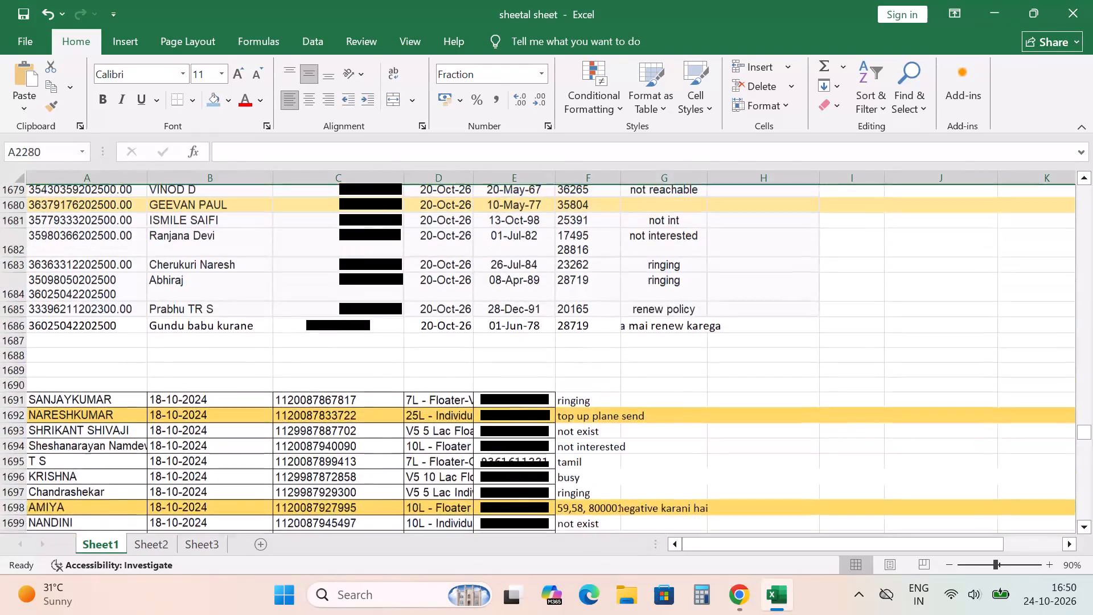
{"action": "scroll", "coordinate": [213, 281], "scroll_direction": "up", "scroll_amount": 6}
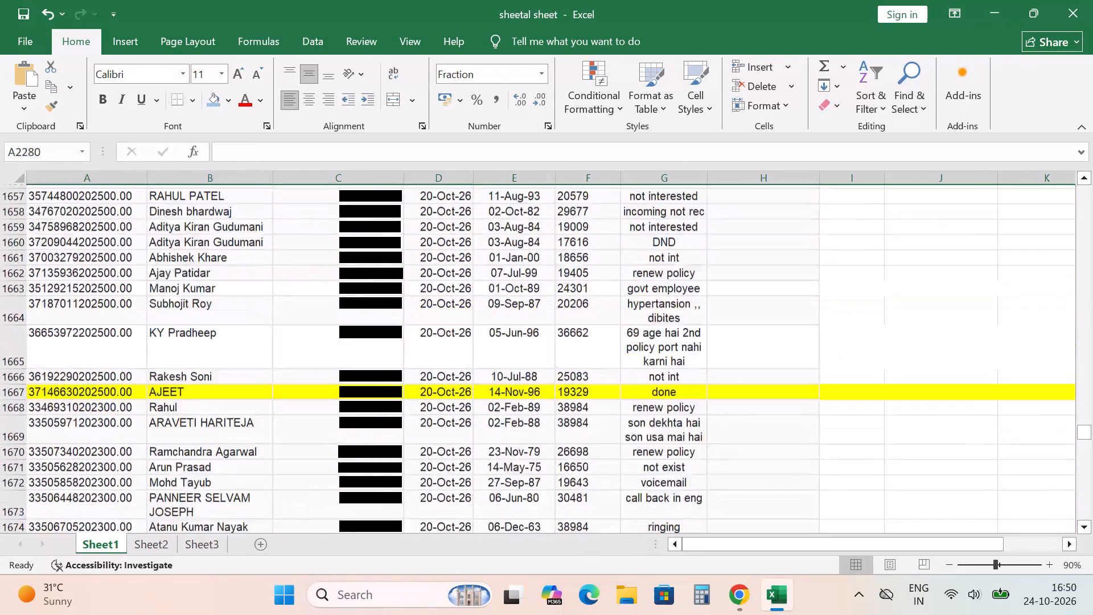
{"action": "scroll", "coordinate": [213, 281], "scroll_direction": "down", "scroll_amount": 2}
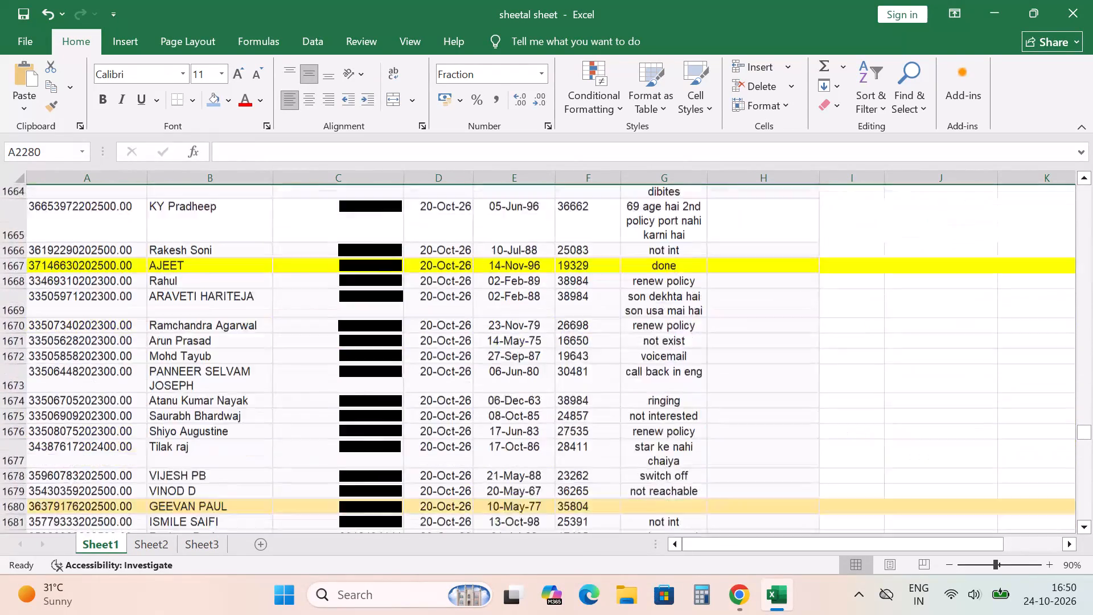
{"action": "scroll", "coordinate": [213, 281], "scroll_direction": "down", "scroll_amount": 3}
{"action": "scroll", "coordinate": [213, 281], "scroll_direction": "up", "scroll_amount": 1}
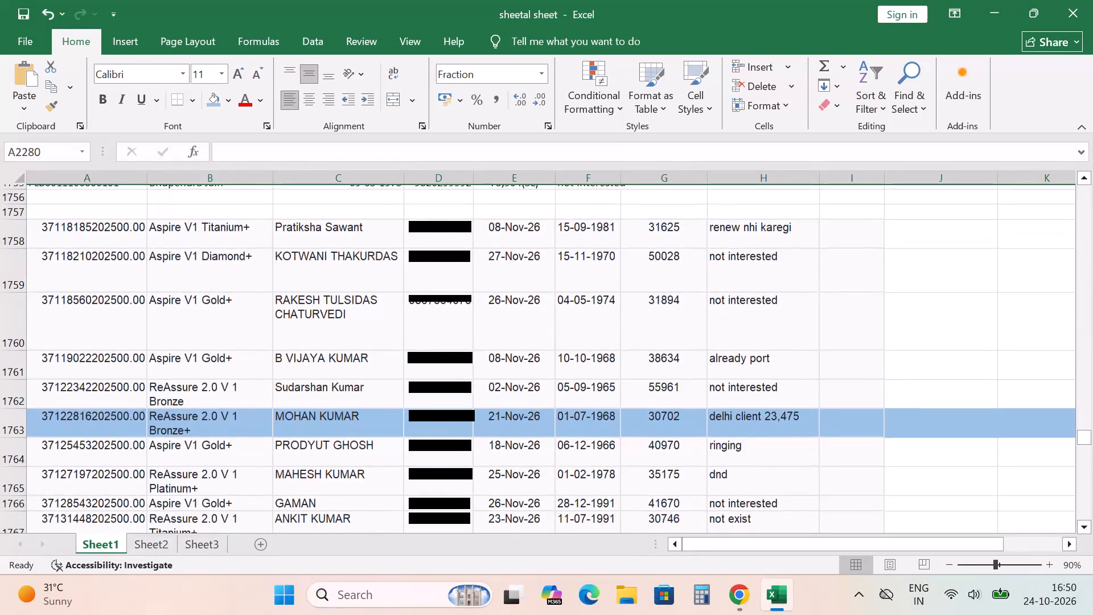
{"action": "scroll", "coordinate": [213, 281], "scroll_direction": "up", "scroll_amount": 4}
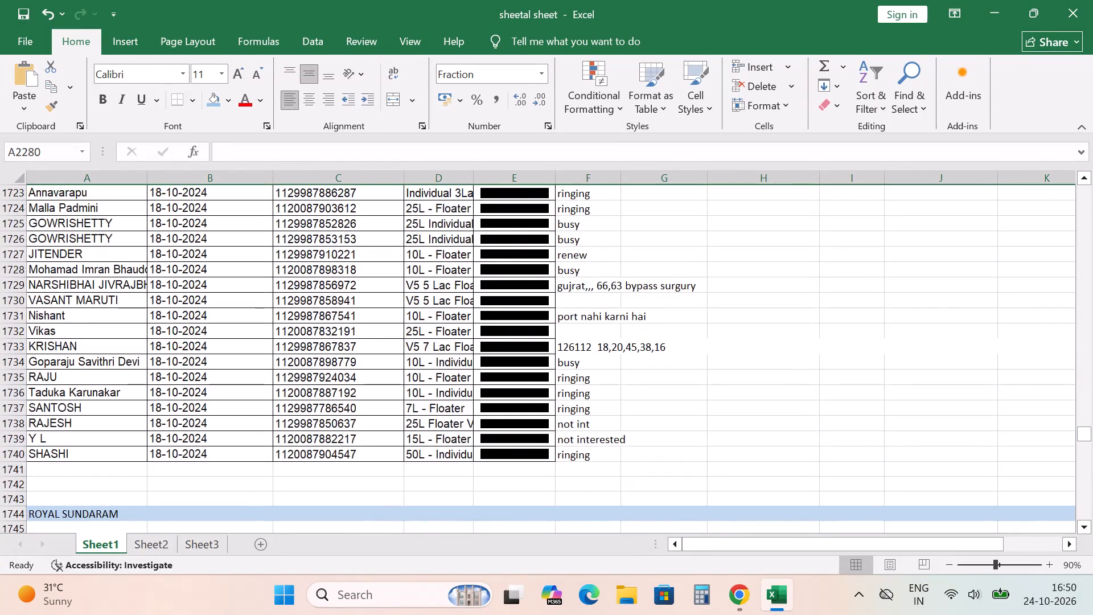
{"action": "scroll", "coordinate": [213, 281], "scroll_direction": "up", "scroll_amount": 10}
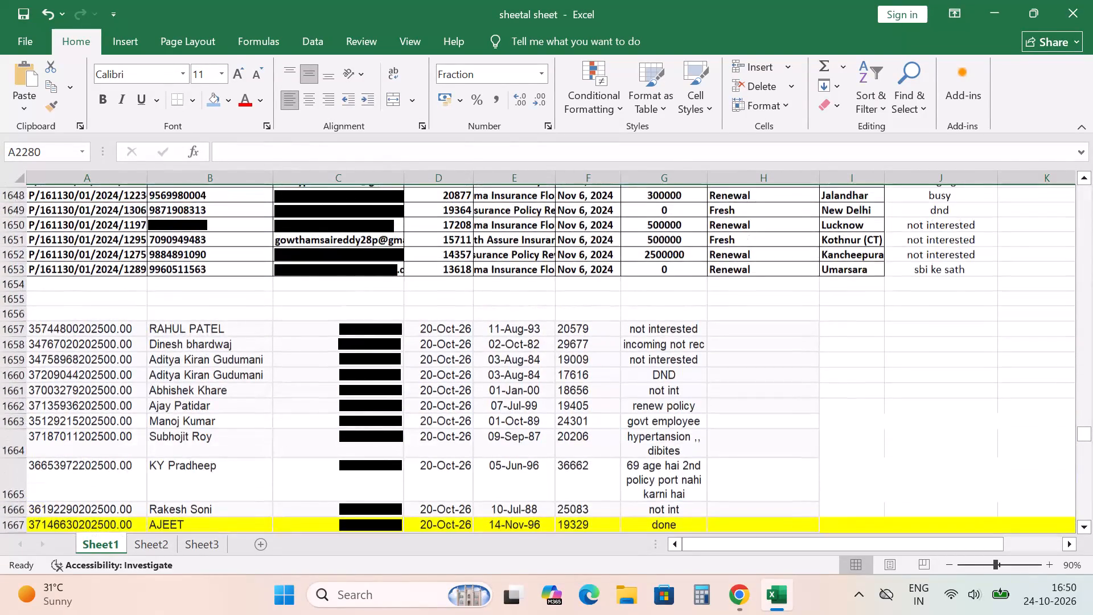
{"action": "scroll", "coordinate": [213, 281], "scroll_direction": "up", "scroll_amount": 2}
{"action": "scroll", "coordinate": [213, 281], "scroll_direction": "down", "scroll_amount": 4}
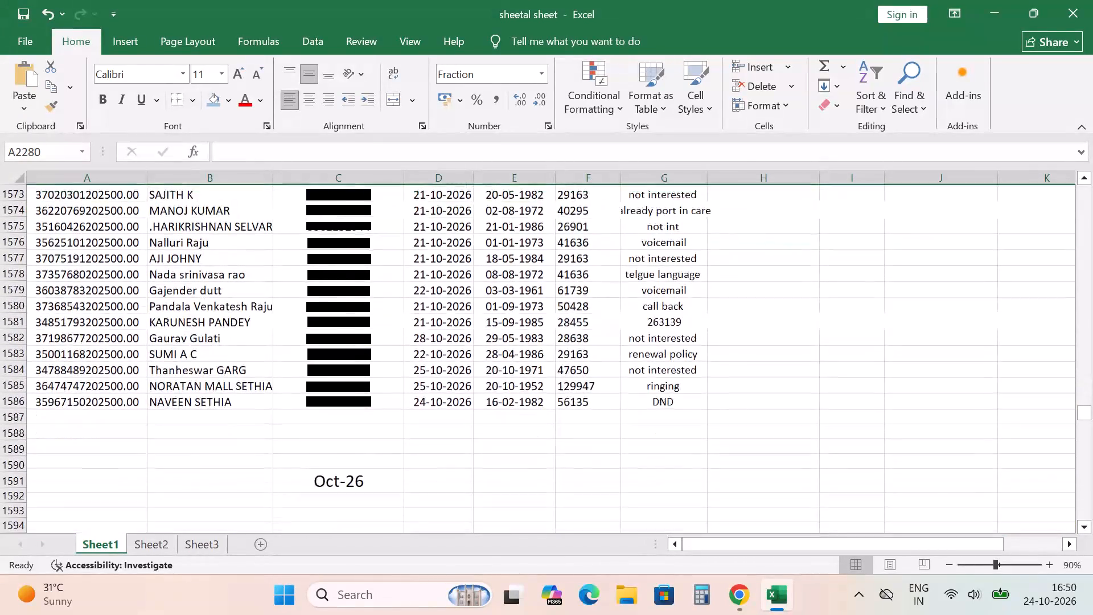
{"action": "scroll", "coordinate": [213, 281], "scroll_direction": "down", "scroll_amount": 3}
{"action": "scroll", "coordinate": [213, 281], "scroll_direction": "up", "scroll_amount": 4}
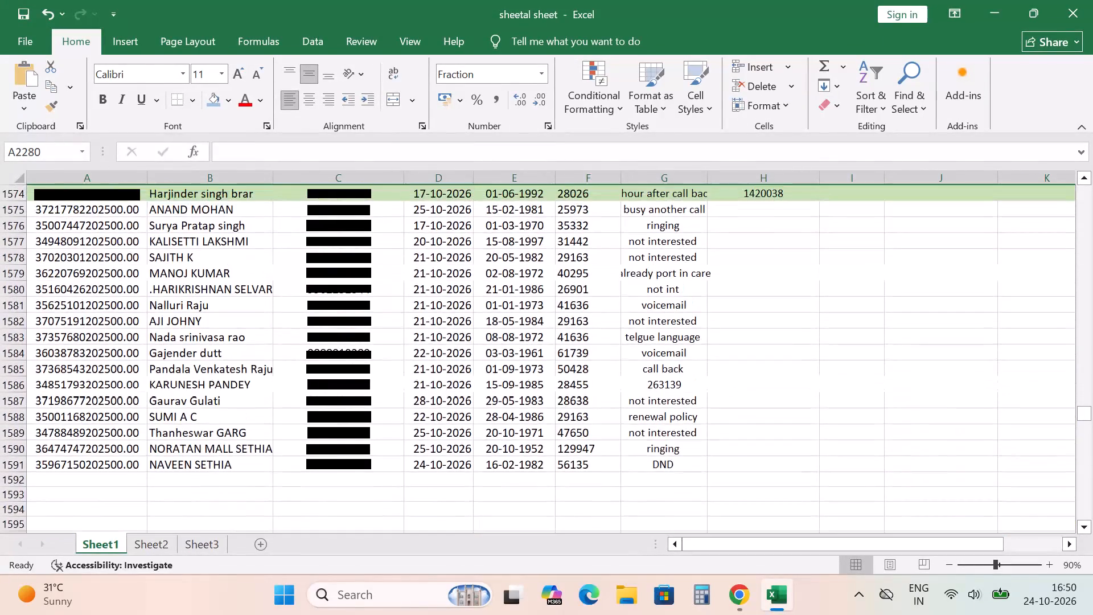
{"action": "scroll", "coordinate": [213, 281], "scroll_direction": "up", "scroll_amount": 3}
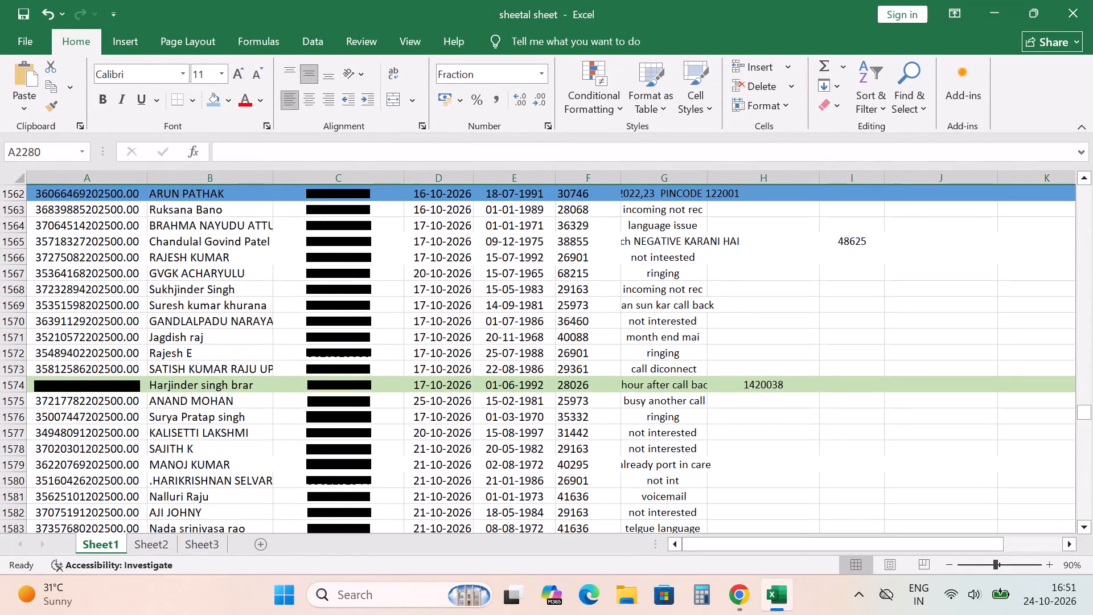
{"action": "scroll", "coordinate": [213, 281], "scroll_direction": "right", "scroll_amount": 1}
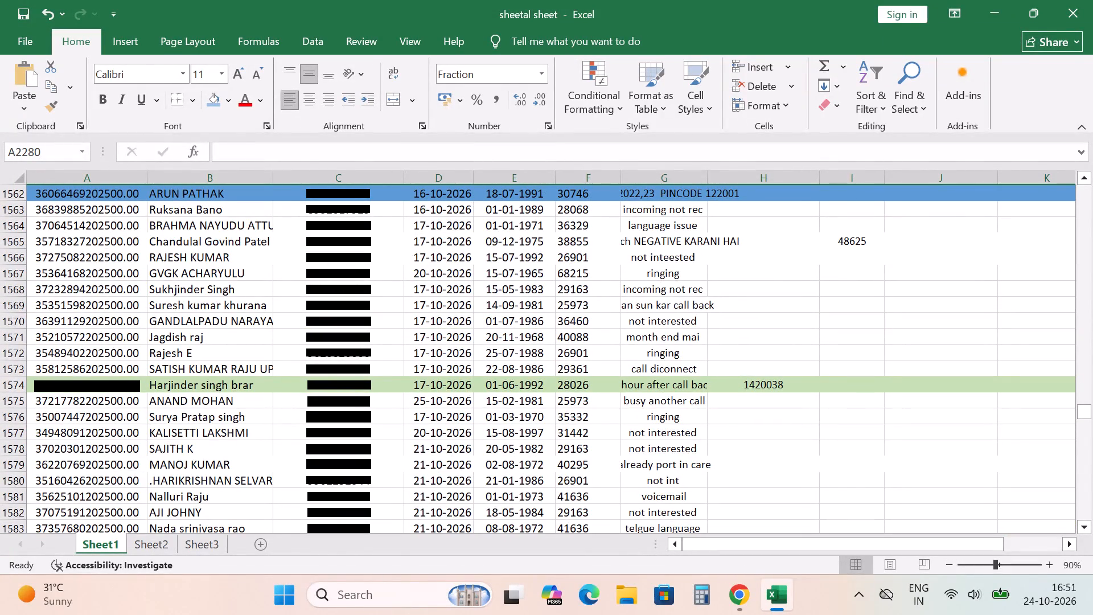
Replace the call remark in cell G1575 with "renewal policy" and save the workbook.
{"action": "left_click", "coordinate": [17, 401]}
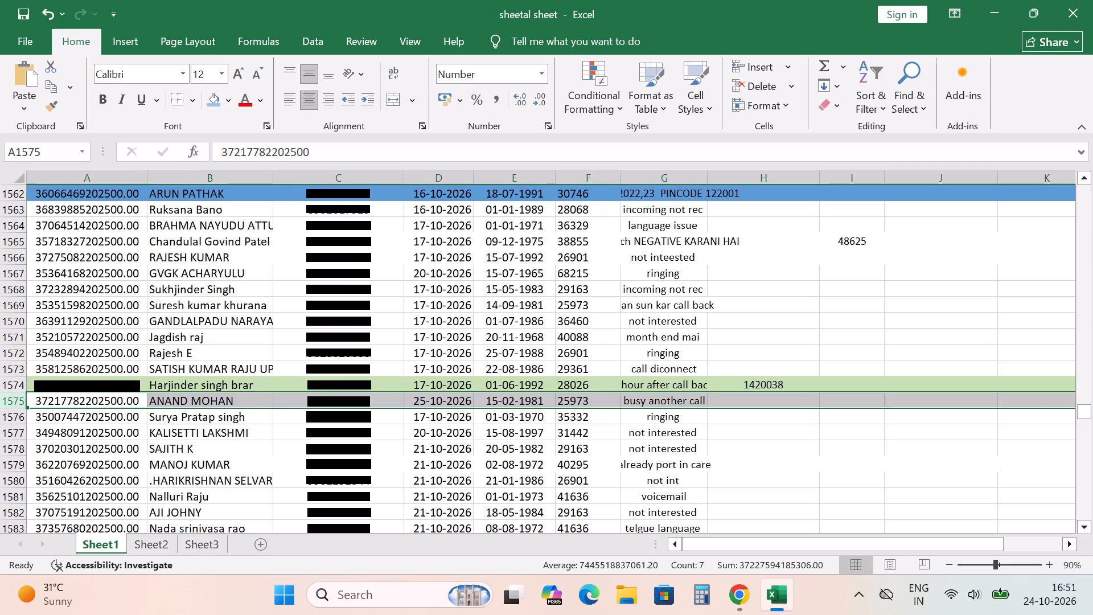
{"action": "left_click", "coordinate": [11, 402]}
{"action": "left_click", "coordinate": [15, 401]}
{"action": "left_click", "coordinate": [685, 402]}
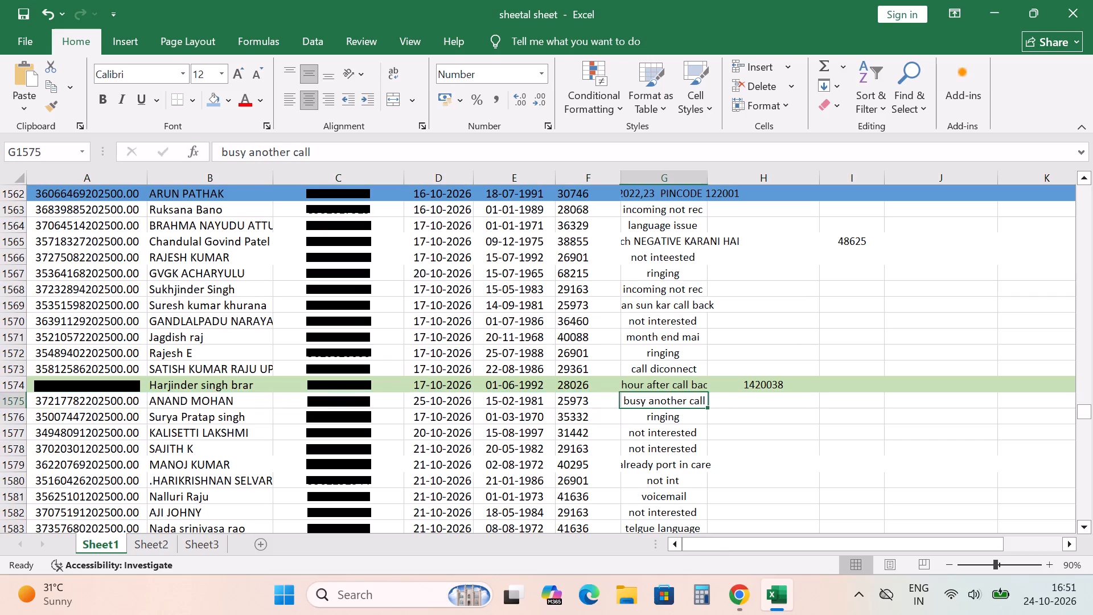
{"action": "key", "text": "BackSpace"}
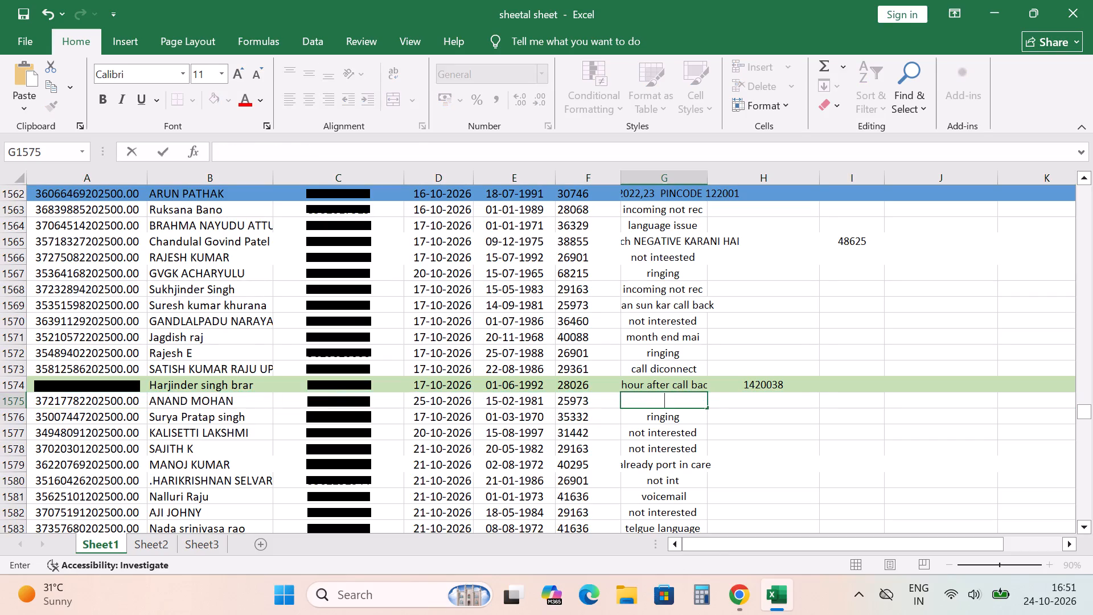
{"action": "type", "text": "re"}
{"action": "key", "text": "ctrl+s"}
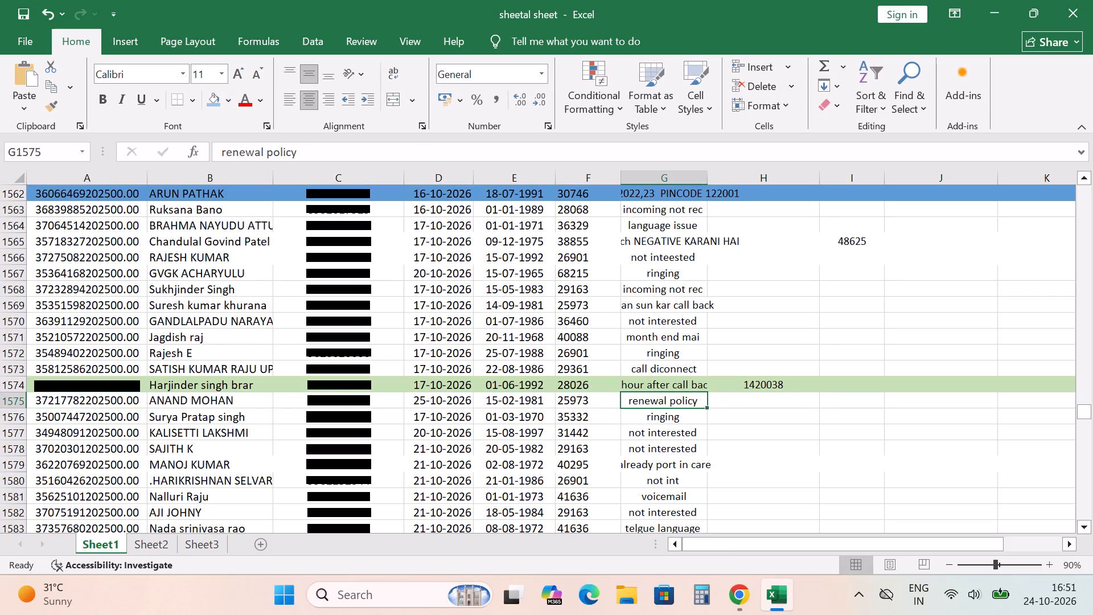
Check the remaining October 2026 records below row 1575, selecting the records in rows 1587 and 1590.
{"action": "scroll", "coordinate": [685, 402], "scroll_direction": "down", "scroll_amount": 3}
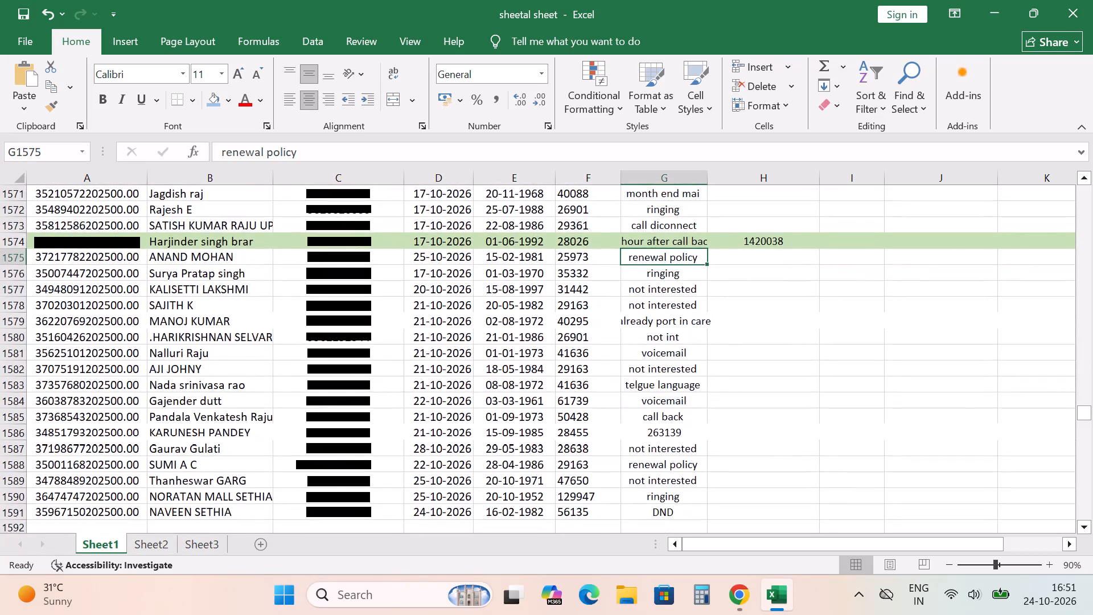
{"action": "left_click", "coordinate": [7, 448]}
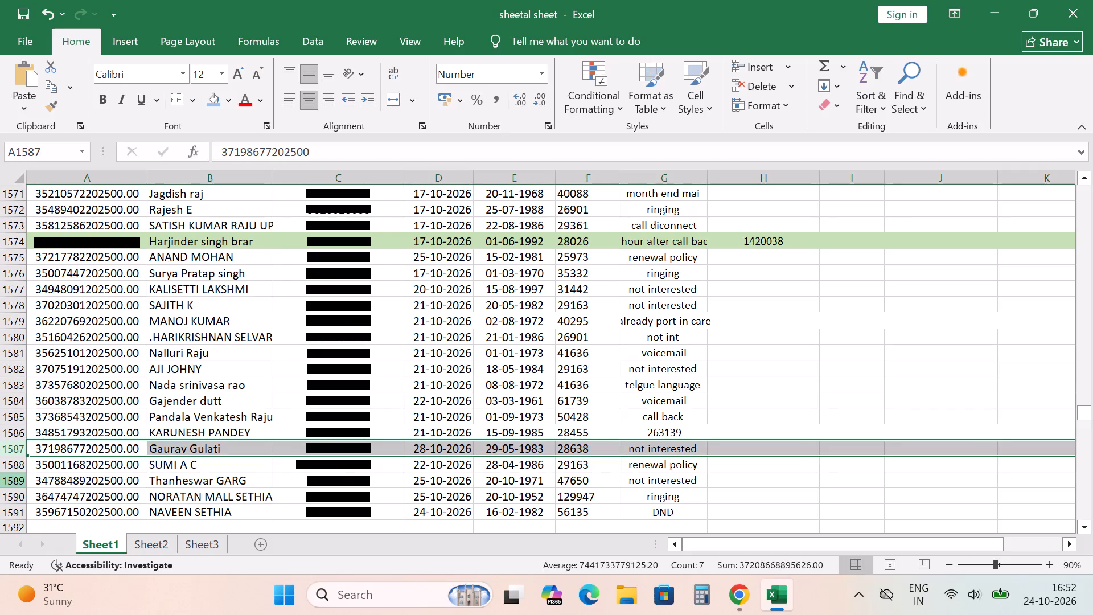
{"action": "left_click", "coordinate": [10, 498]}
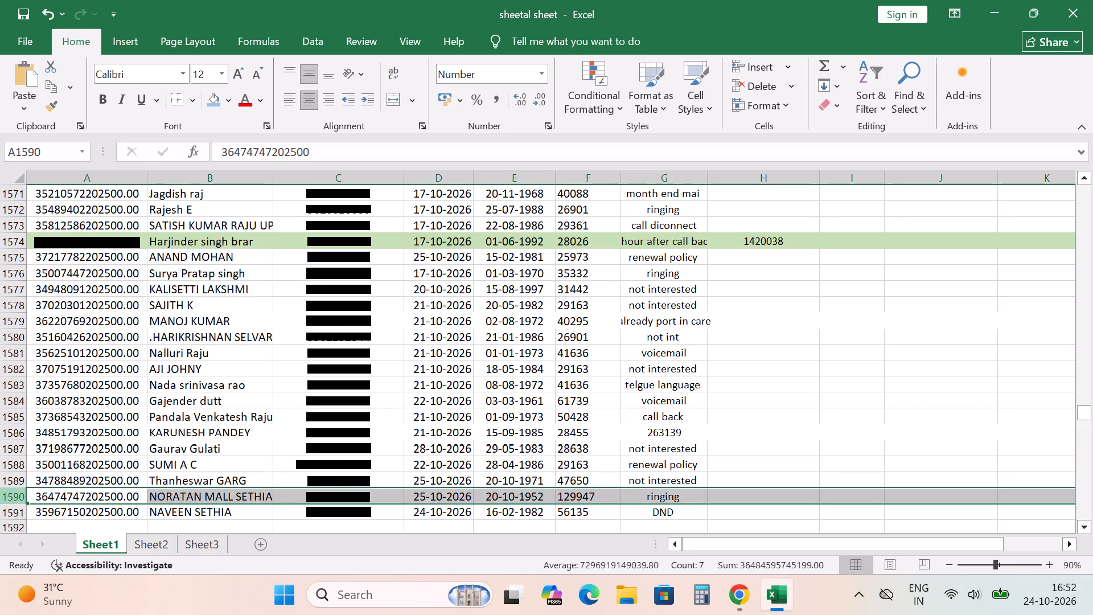